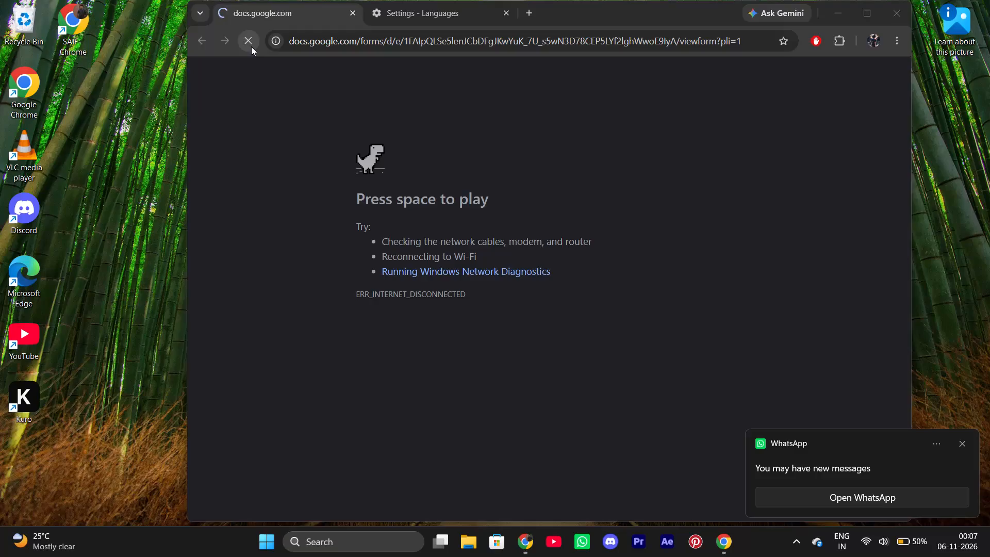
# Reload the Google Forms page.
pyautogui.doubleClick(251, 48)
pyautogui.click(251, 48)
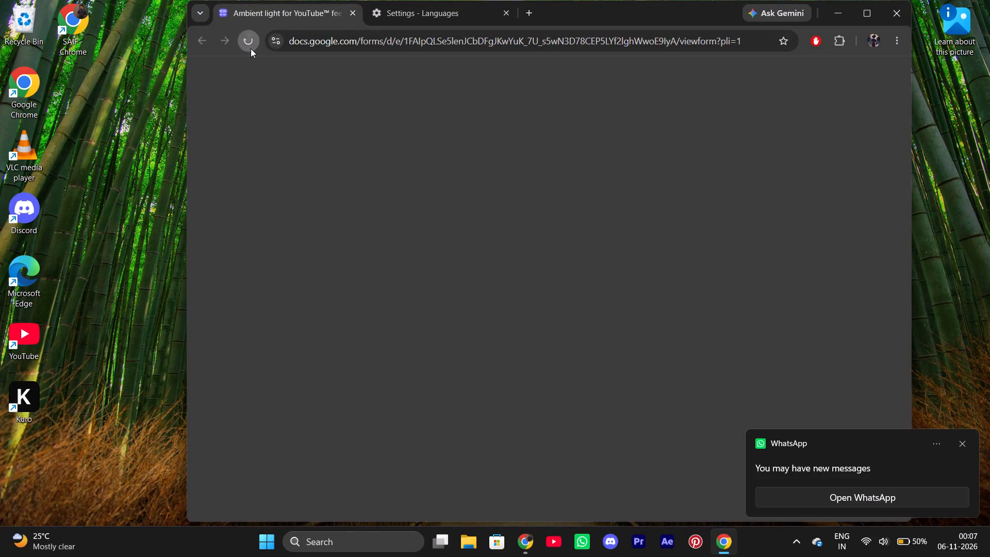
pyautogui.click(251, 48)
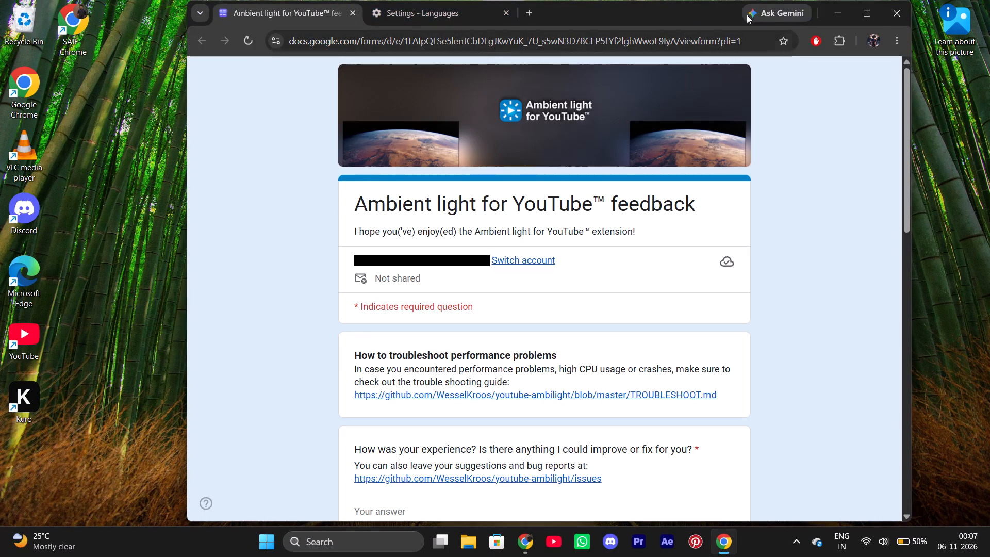
# Close the Languages settings page and the Ambient light for YouTube feedback form.
pyautogui.click(502, 12)
pyautogui.click(352, 10)
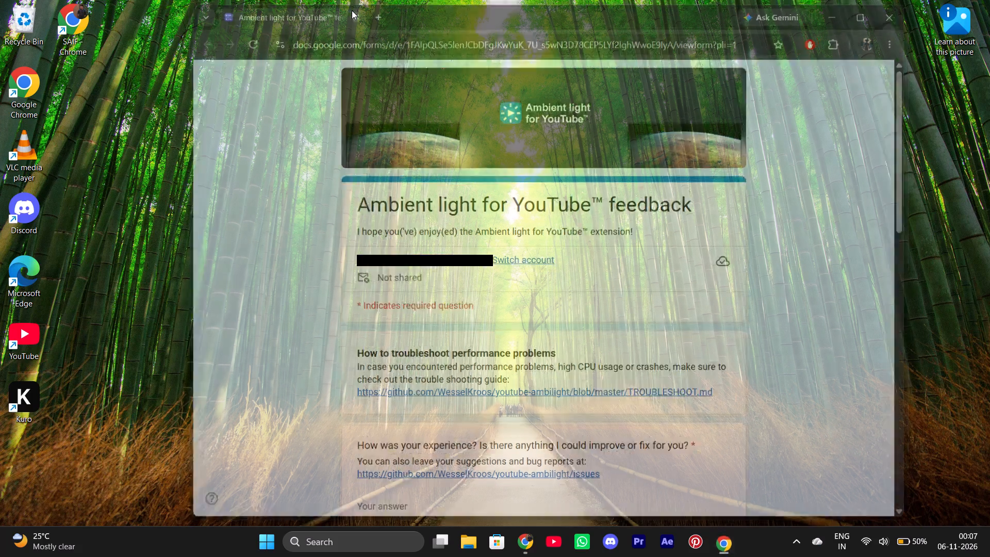
# Launch Google Chrome from the desktop with the wiffy.ai work profile.
pyautogui.doubleClick(26, 86)
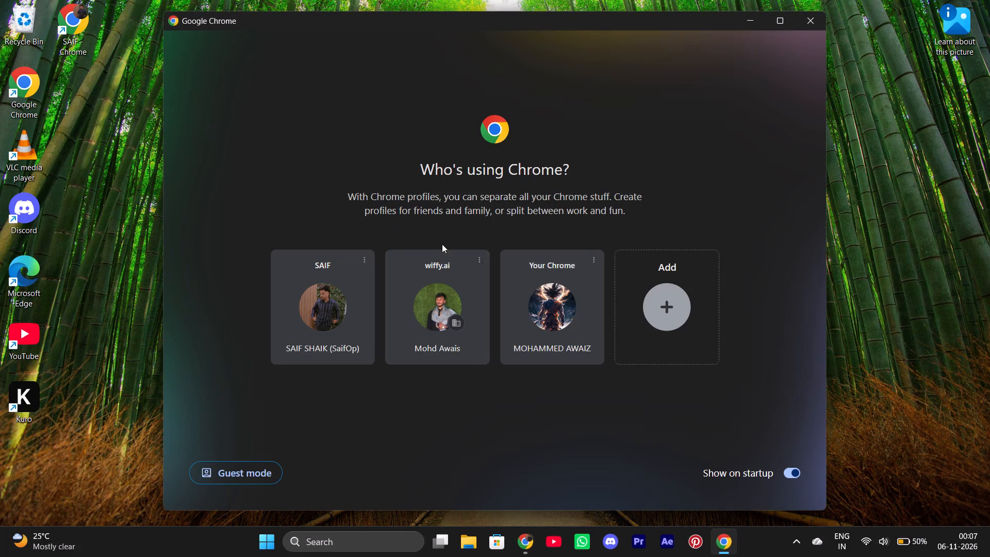
pyautogui.doubleClick(419, 303)
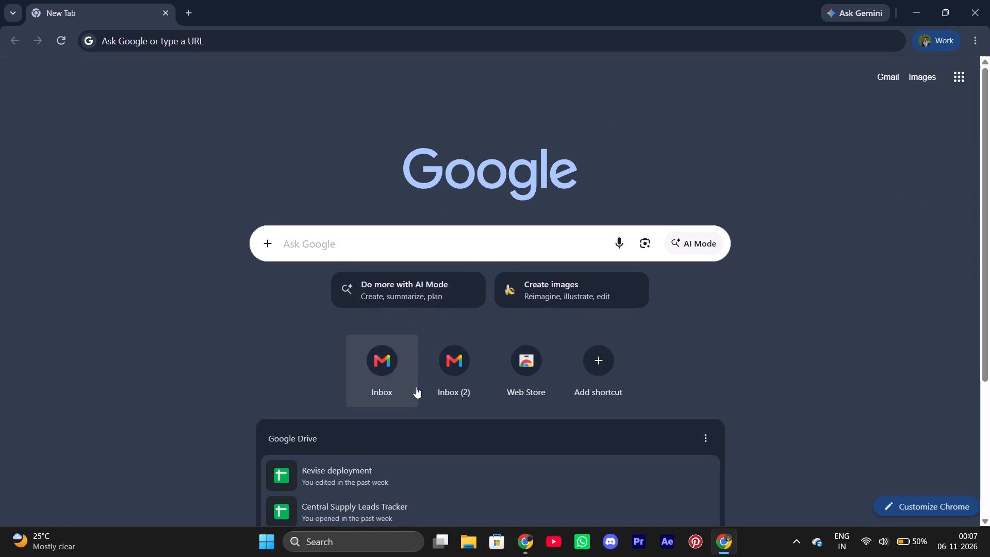
# Open the Revise deployment spreadsheet from the recent Google Drive files.
pyautogui.scroll(-3, 418, 392)
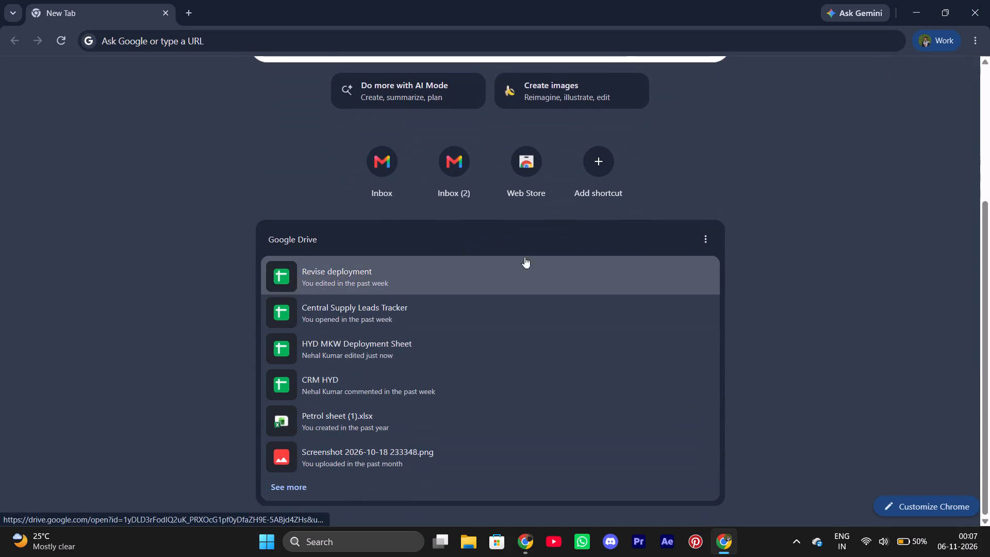
pyautogui.click(333, 274)
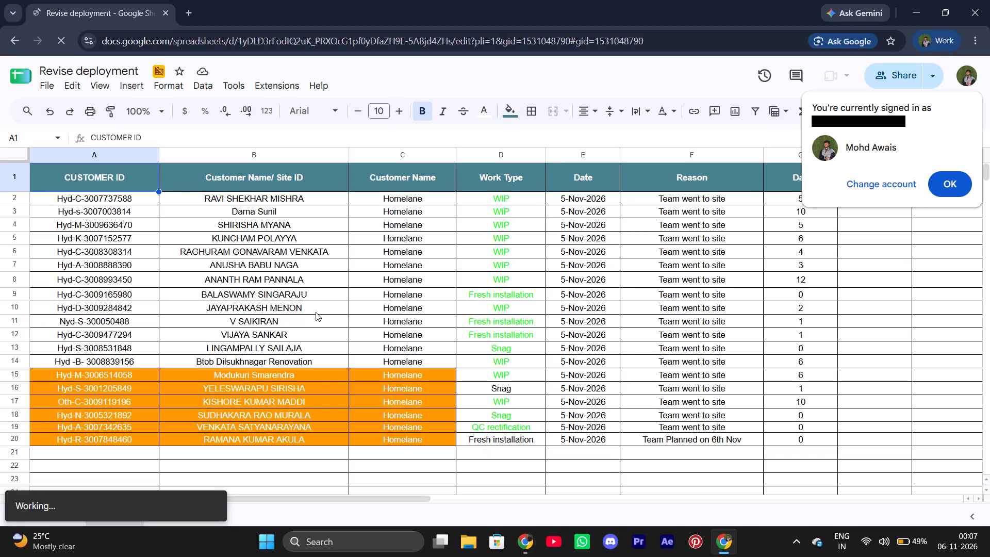
# Set the text colour of the Work Type cells D2:D22 to bright green.
pyautogui.click(508, 198)
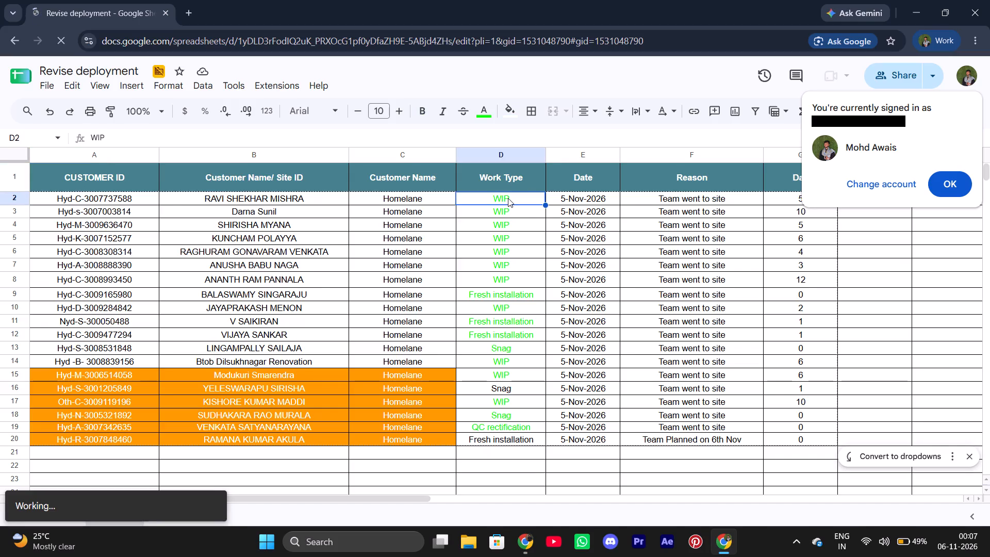
pyautogui.moveTo(508, 198); pyautogui.dragTo(506, 217)
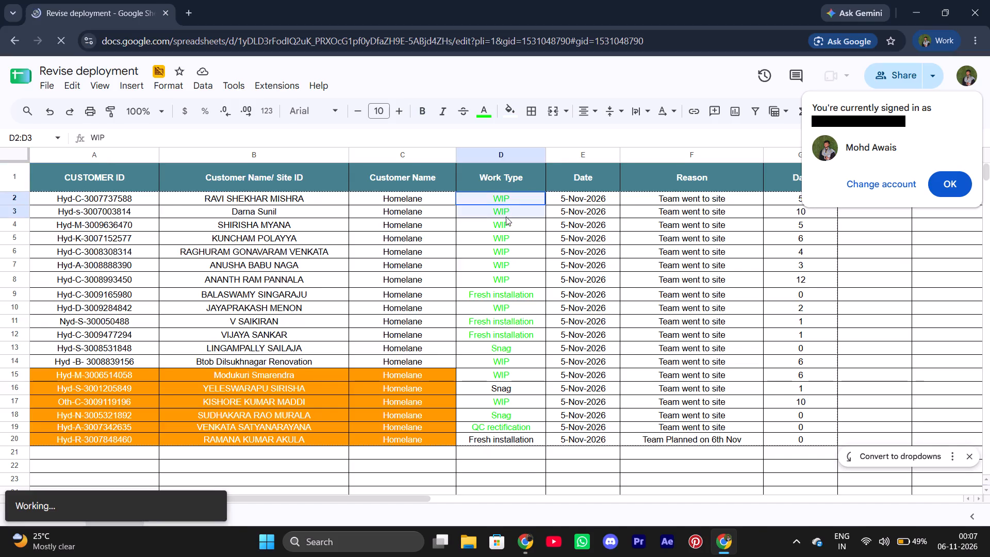
pyautogui.moveTo(506, 217); pyautogui.dragTo(499, 308)
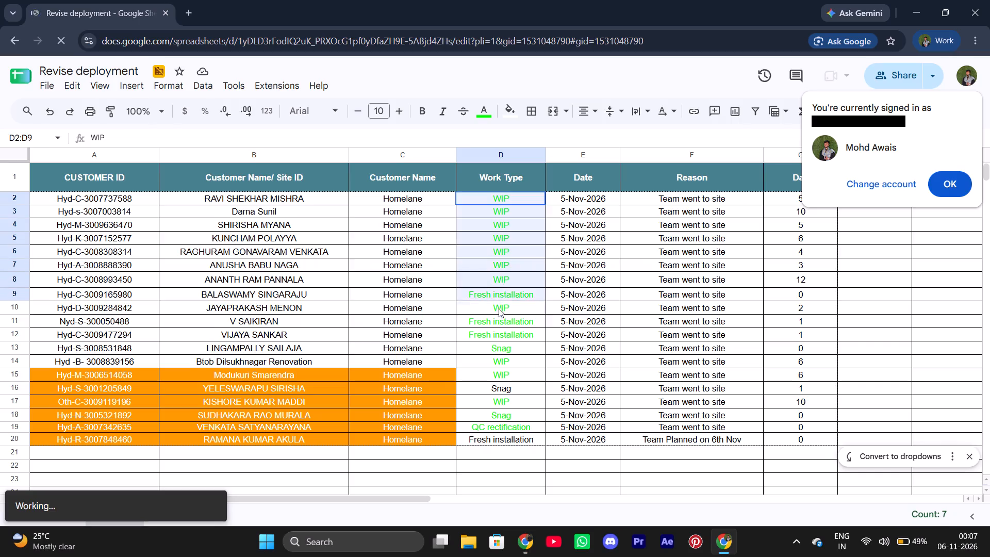
pyautogui.moveTo(499, 308); pyautogui.dragTo(498, 431)
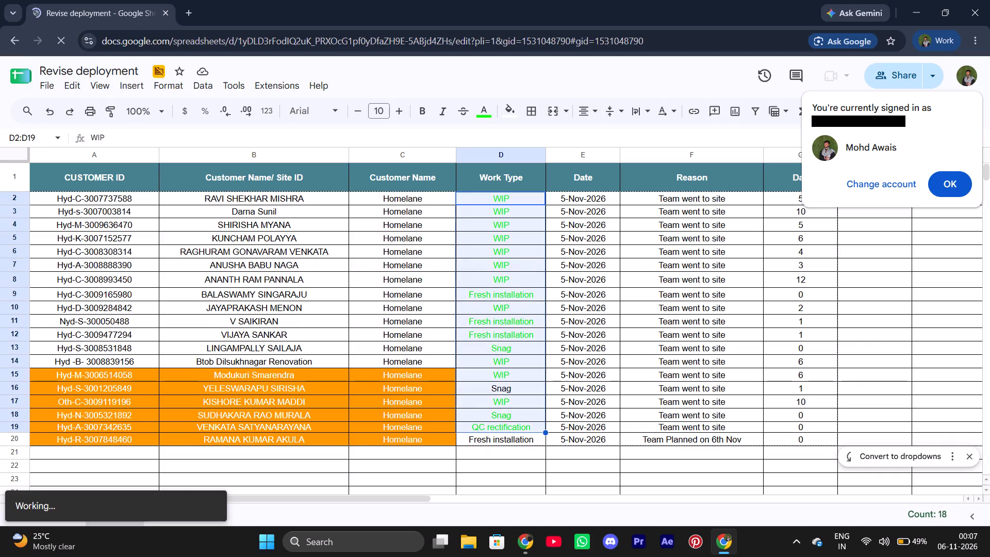
pyautogui.moveTo(502, 422); pyautogui.dragTo(502, 238)
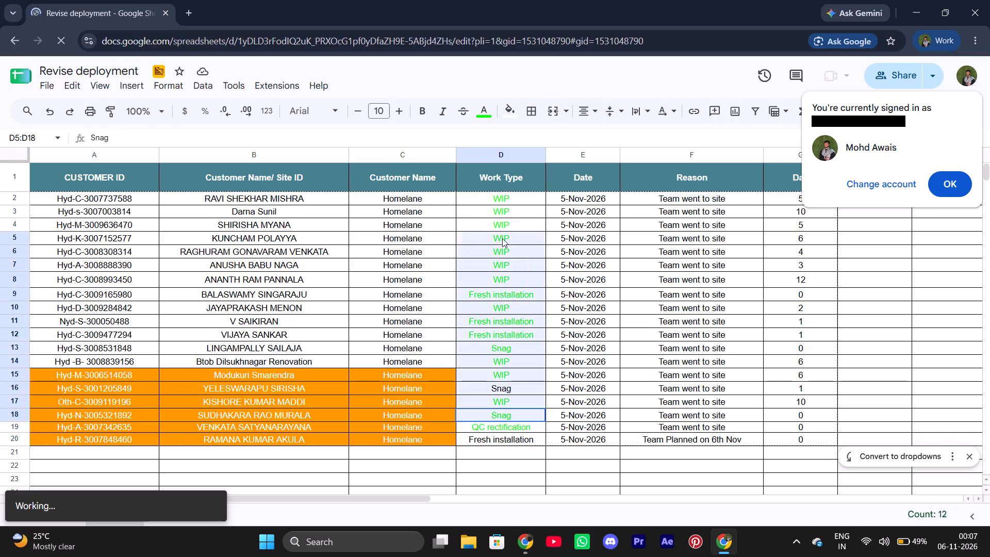
pyautogui.moveTo(502, 238); pyautogui.dragTo(492, 204)
pyautogui.click(492, 204)
pyautogui.moveTo(492, 204); pyautogui.dragTo(491, 435)
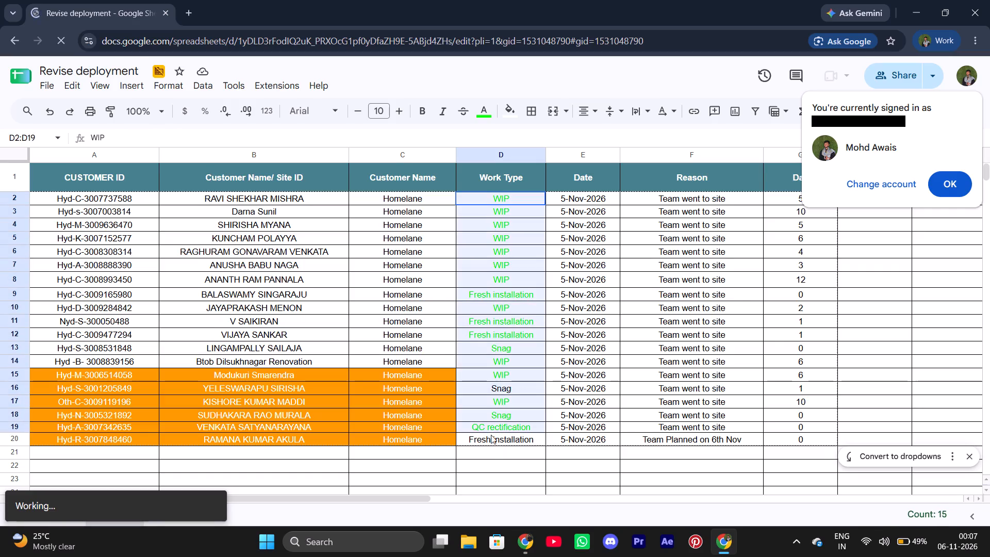
pyautogui.moveTo(491, 435); pyautogui.dragTo(491, 468)
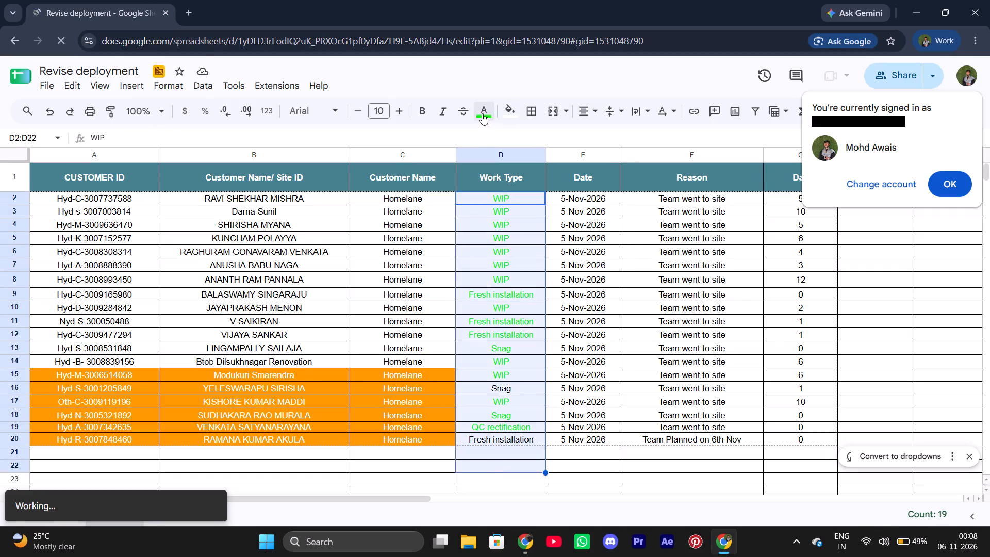
pyautogui.click(482, 113)
pyautogui.click(540, 168)
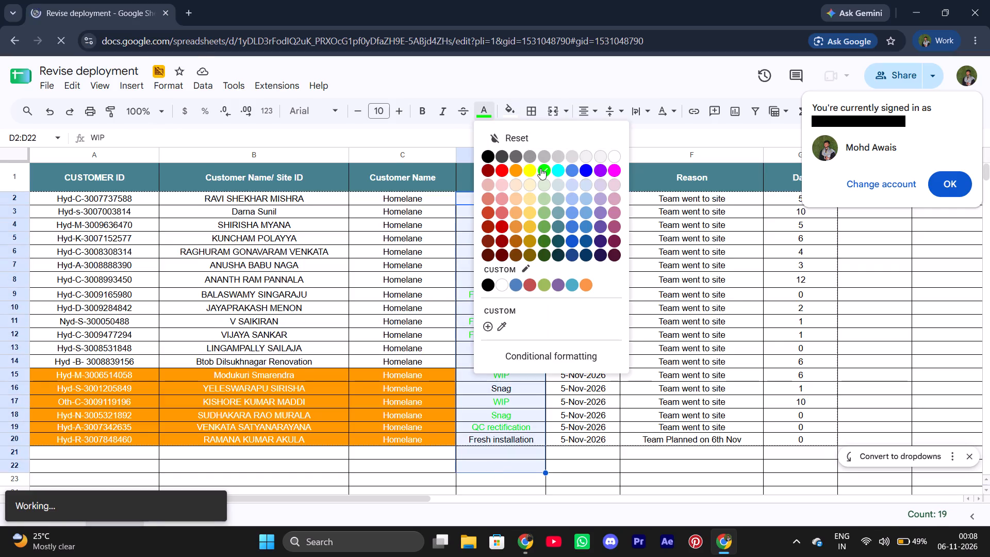
pyautogui.click(697, 474)
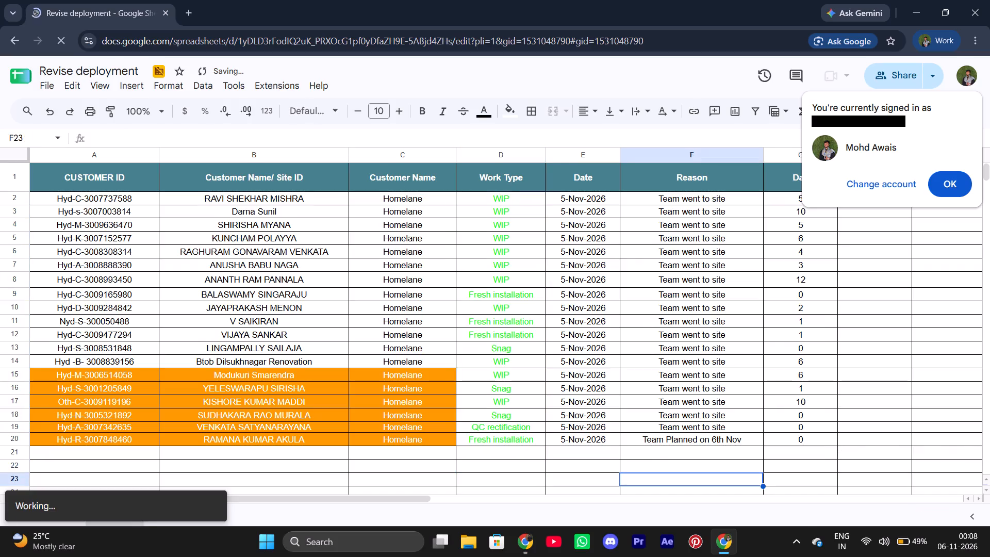
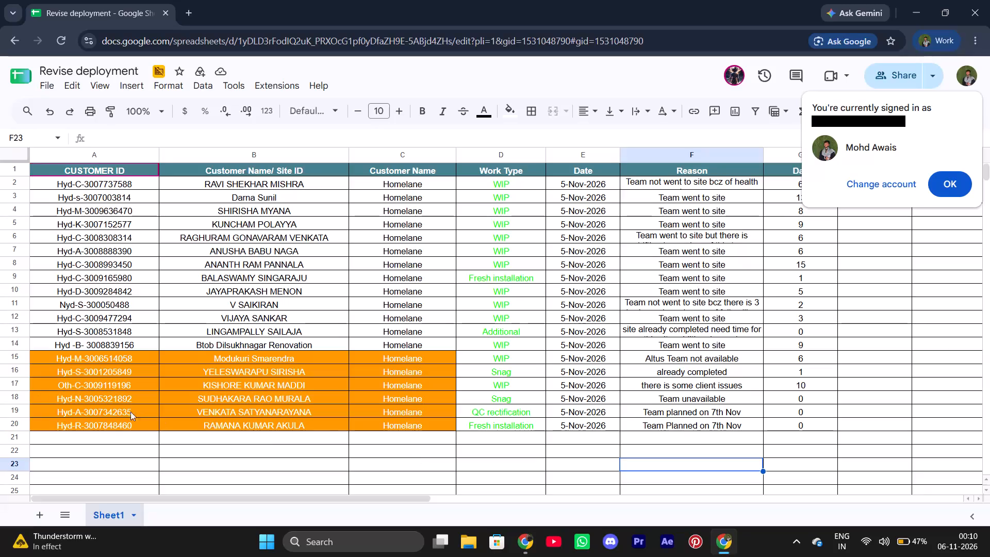
# Increase the height of row 13 so both lines of its Reason text fit.
pyautogui.click(15, 332)
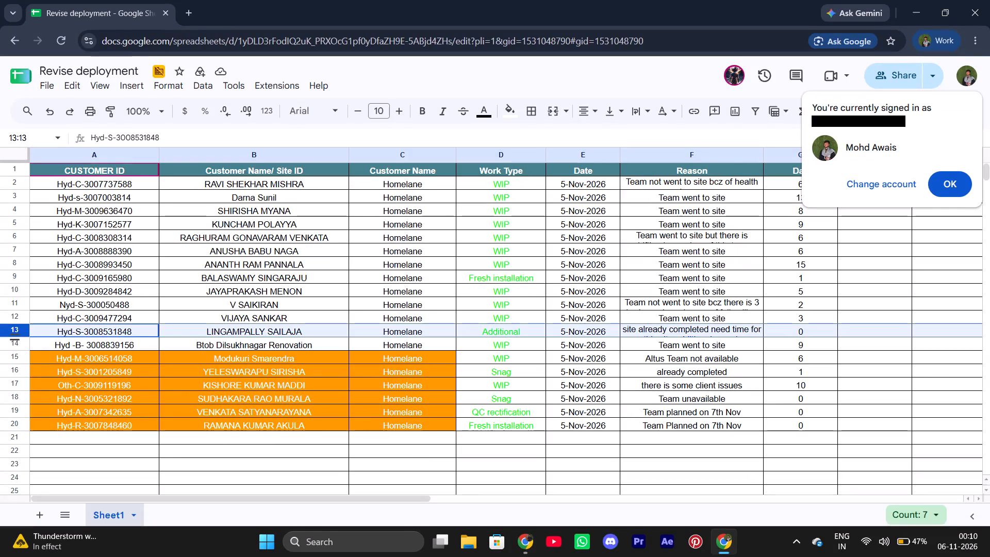
pyautogui.click(22, 337)
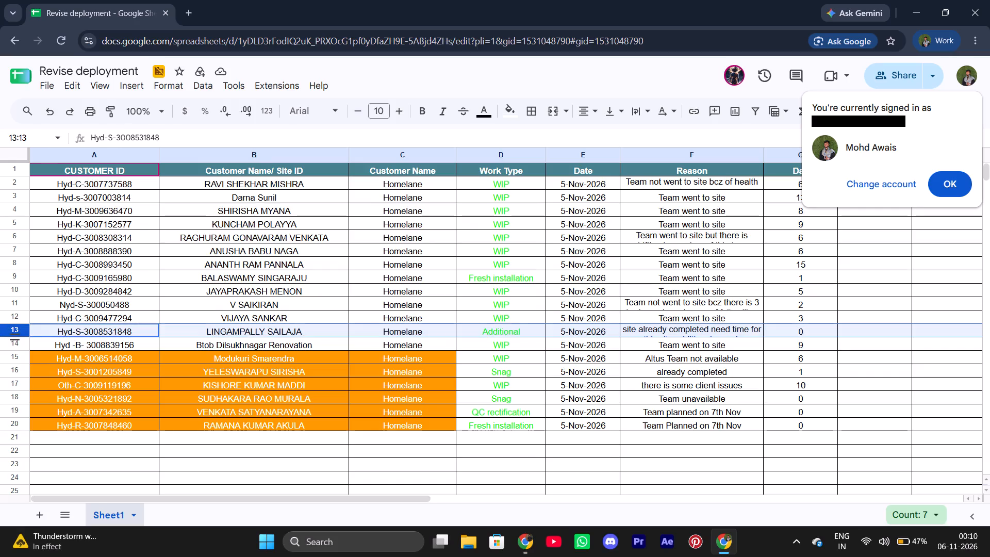
pyautogui.moveTo(18, 339); pyautogui.dragTo(17, 337)
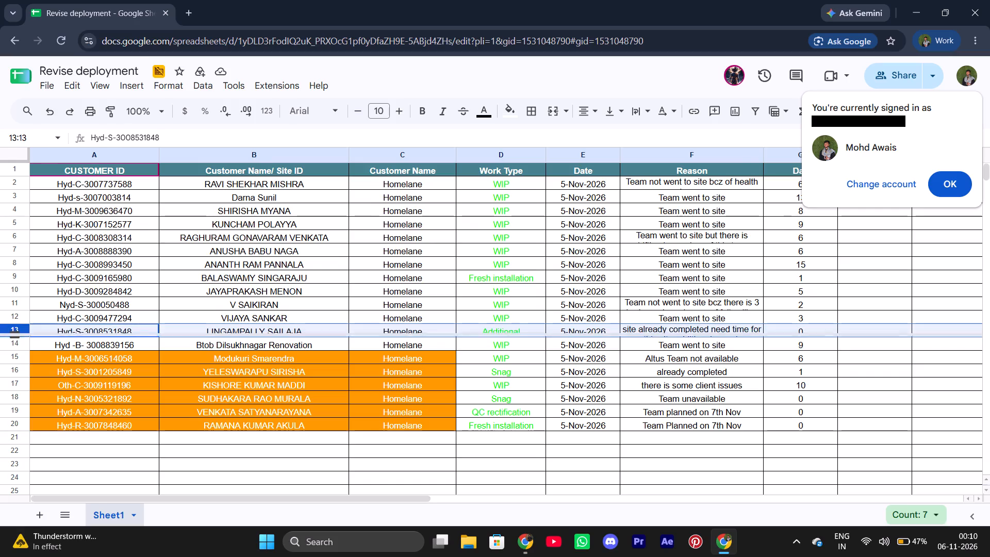
pyautogui.moveTo(17, 337); pyautogui.dragTo(20, 348)
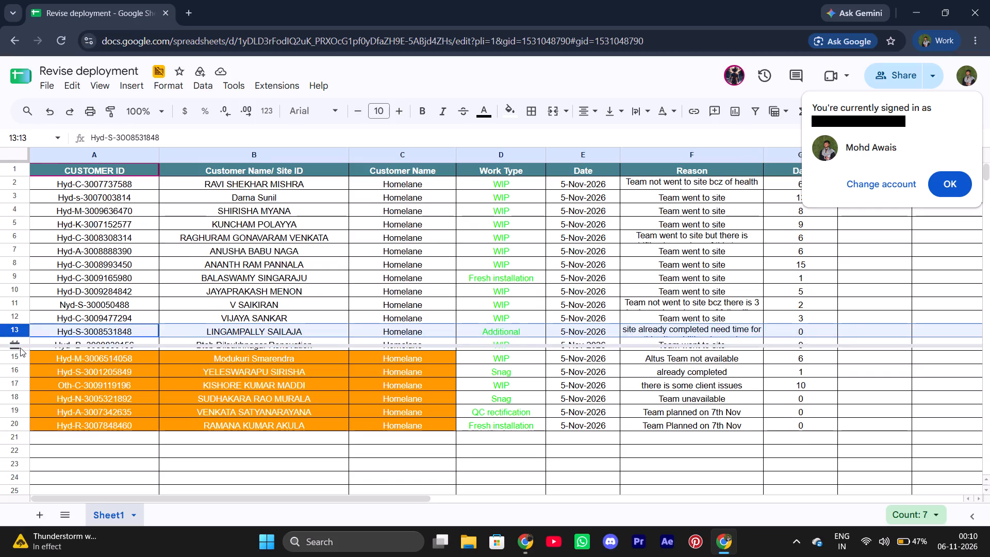
pyautogui.moveTo(20, 348); pyautogui.dragTo(20, 348)
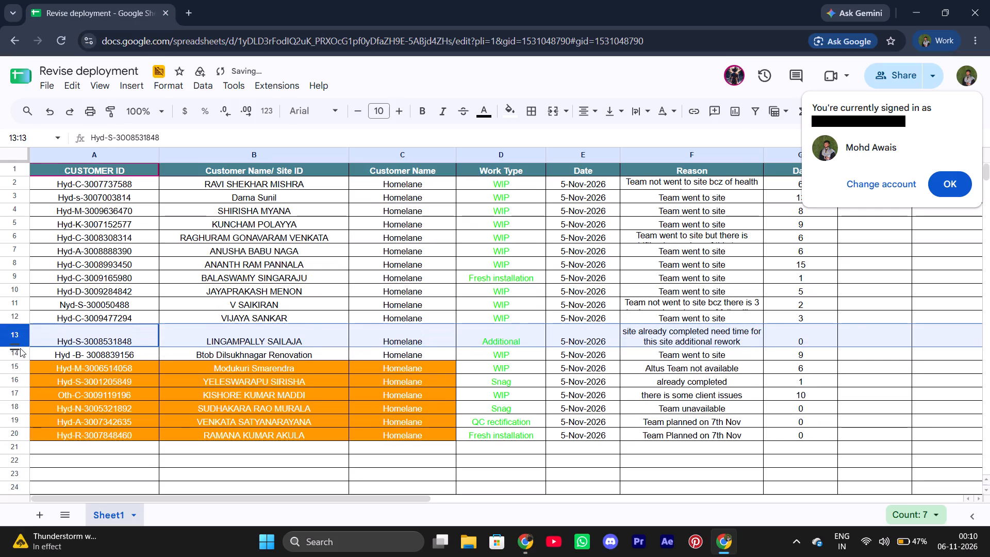
pyautogui.moveTo(20, 348); pyautogui.dragTo(20, 325)
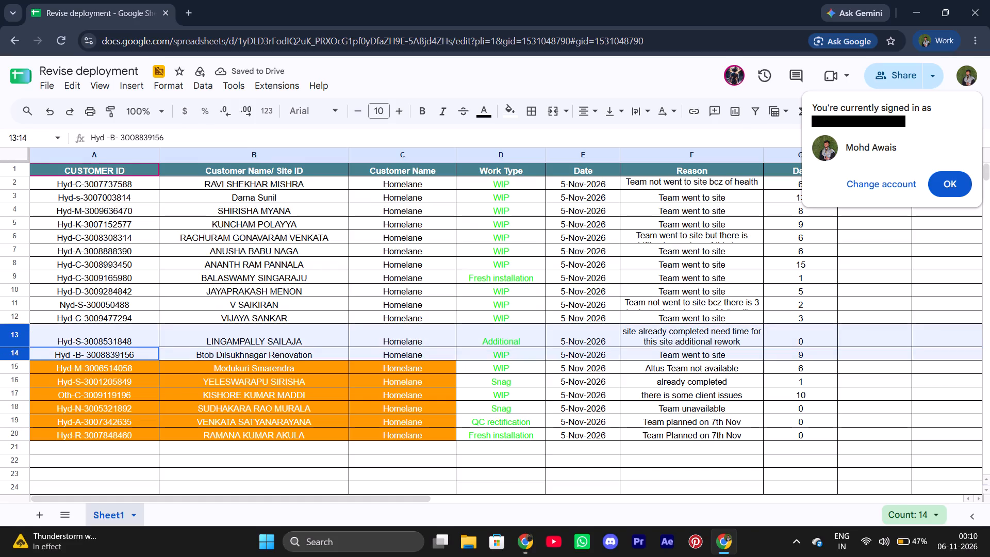
pyautogui.moveTo(20, 325); pyautogui.dragTo(22, 335)
pyautogui.click(22, 335)
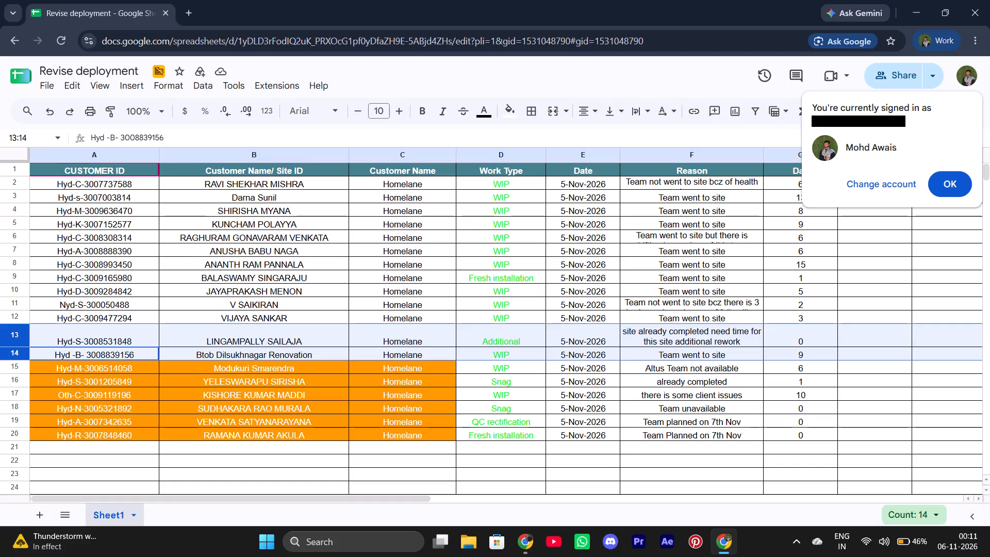
pyautogui.click(21, 340)
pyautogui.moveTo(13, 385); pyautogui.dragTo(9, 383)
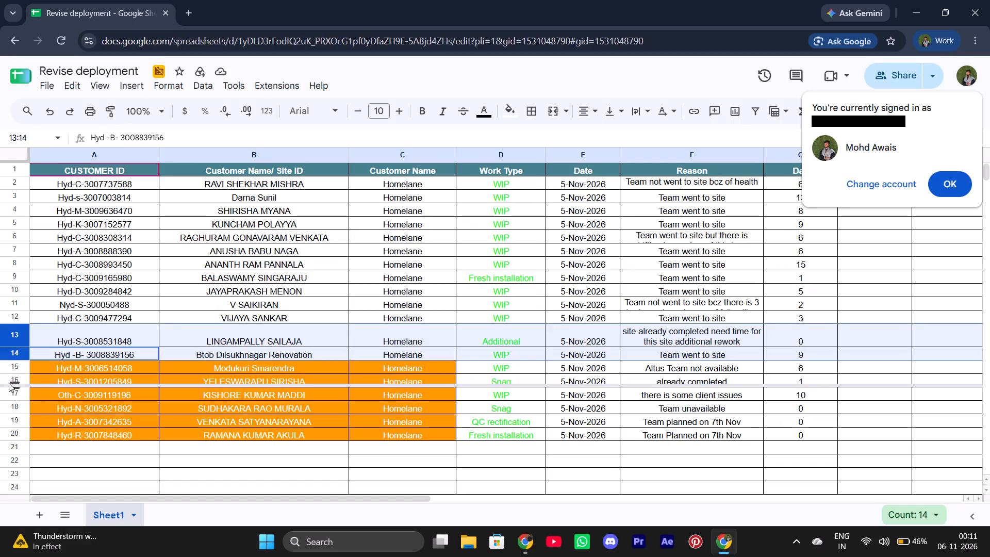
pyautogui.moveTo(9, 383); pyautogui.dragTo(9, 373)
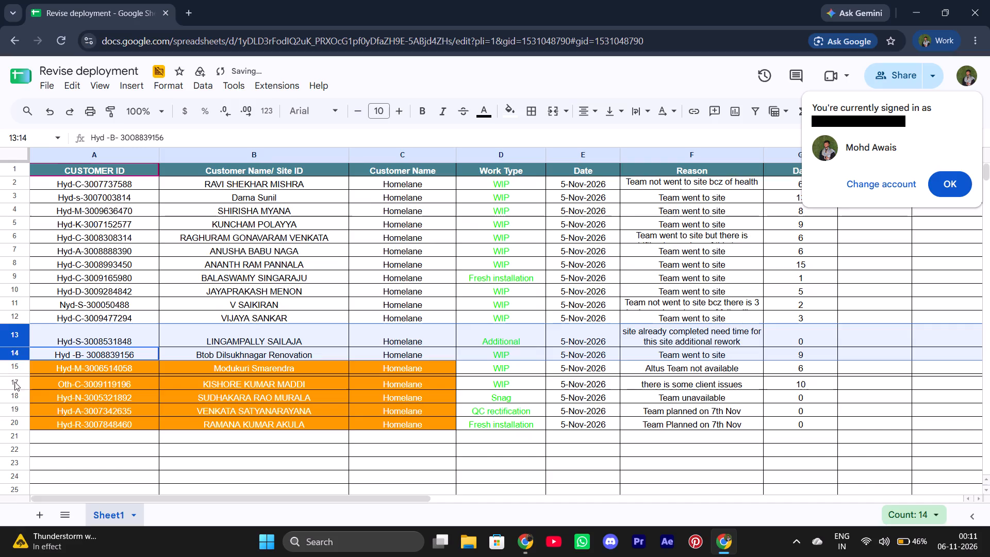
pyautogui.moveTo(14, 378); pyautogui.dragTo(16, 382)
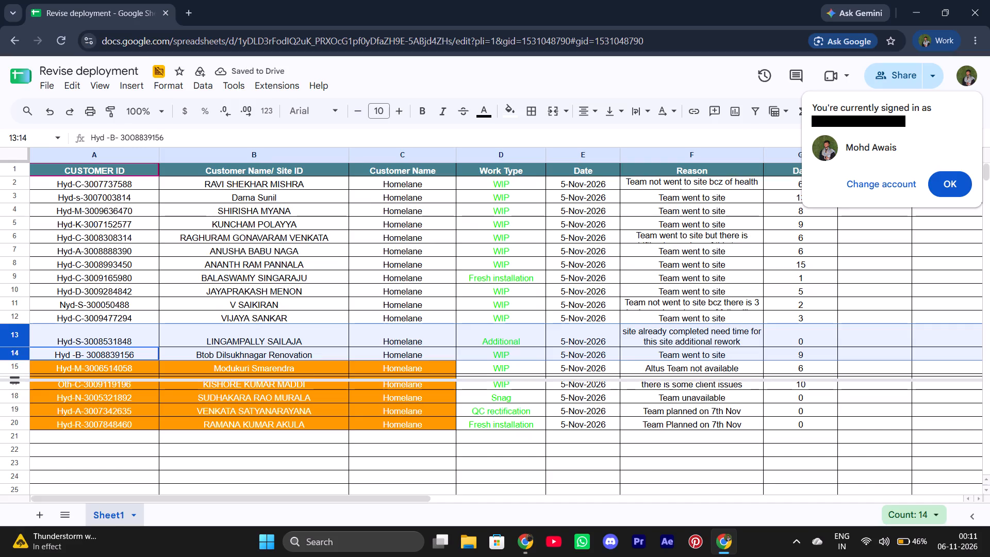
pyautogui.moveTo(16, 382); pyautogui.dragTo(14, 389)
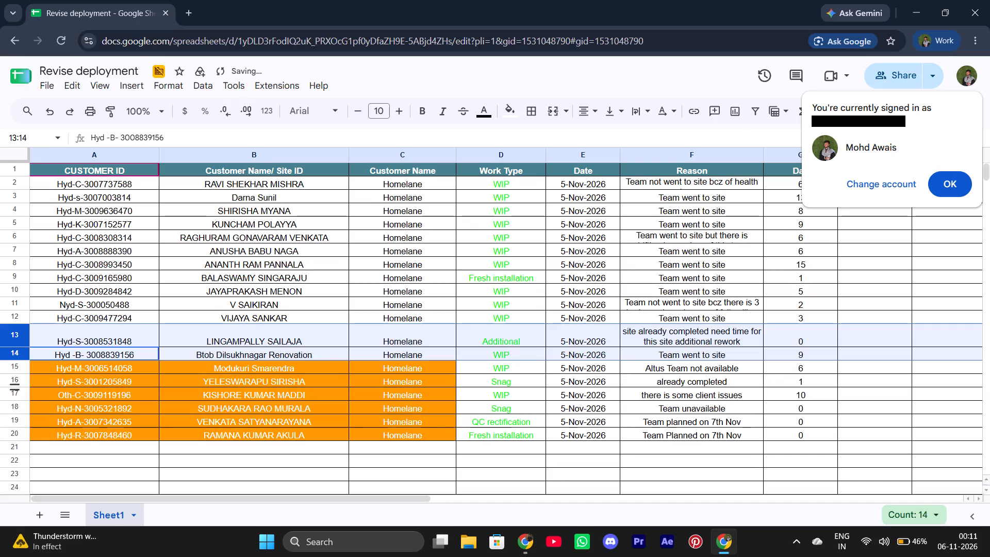
# Make row 13 taller still, to about three text lines, leaving space above its Reason text.
pyautogui.click(16, 324)
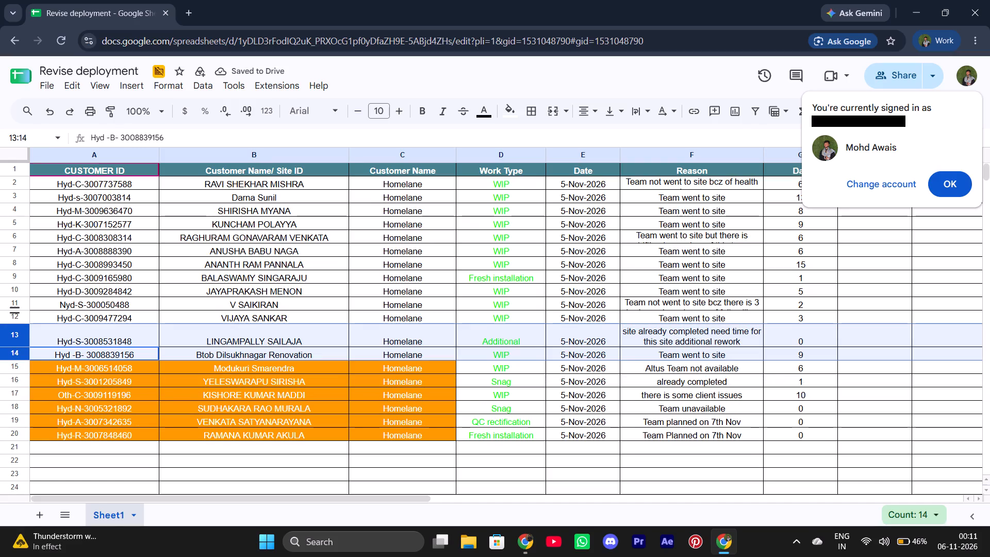
pyautogui.click(17, 308)
pyautogui.click(15, 301)
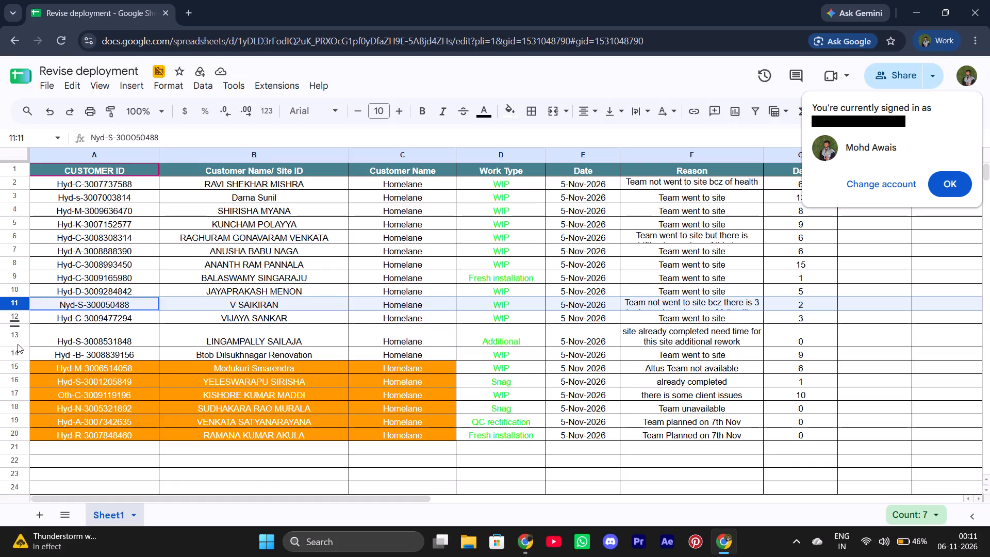
pyautogui.moveTo(15, 346); pyautogui.dragTo(16, 349)
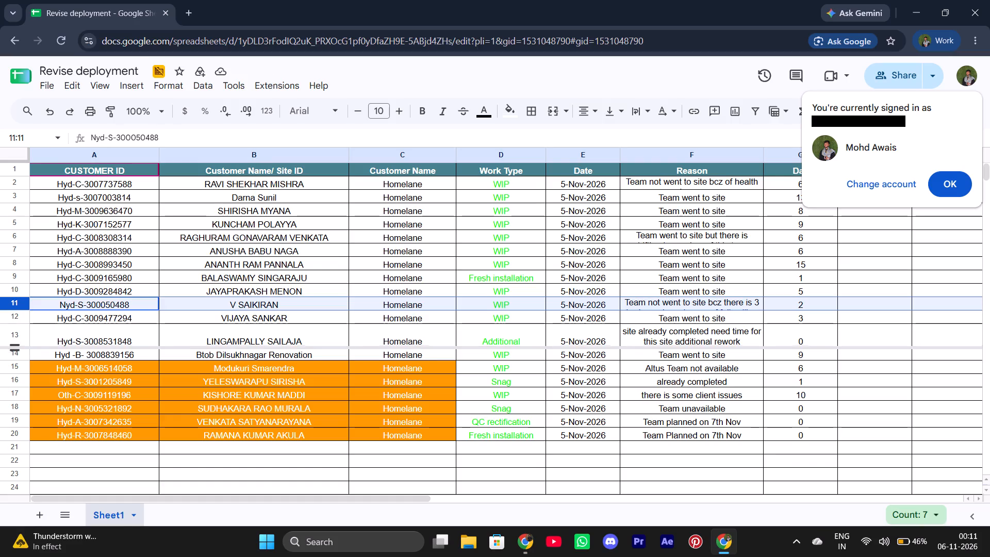
pyautogui.moveTo(16, 349); pyautogui.dragTo(16, 355)
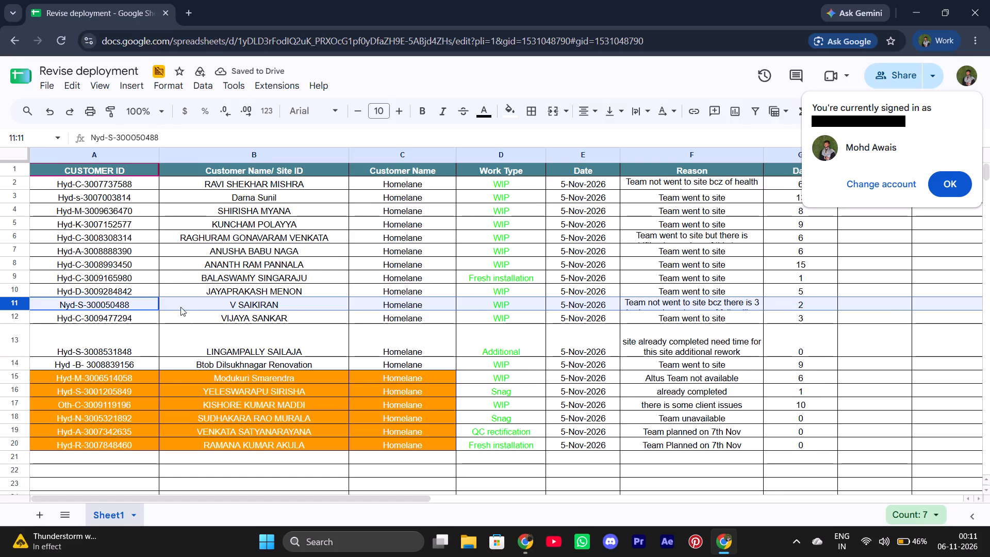
# Increase the height of row 6 so all three lines of its Reason text fit.
pyautogui.click(26, 239)
pyautogui.click(26, 239)
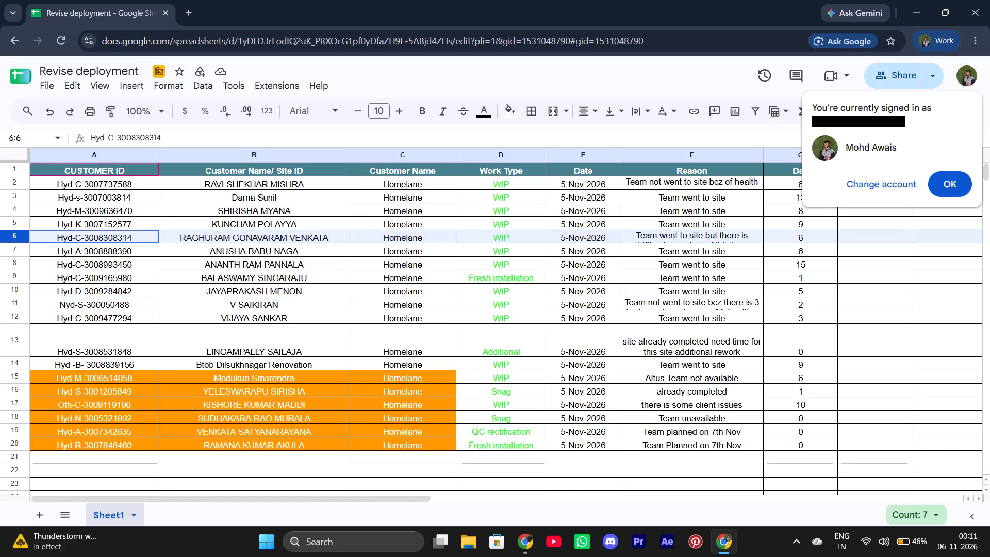
pyautogui.moveTo(15, 244); pyautogui.dragTo(17, 248)
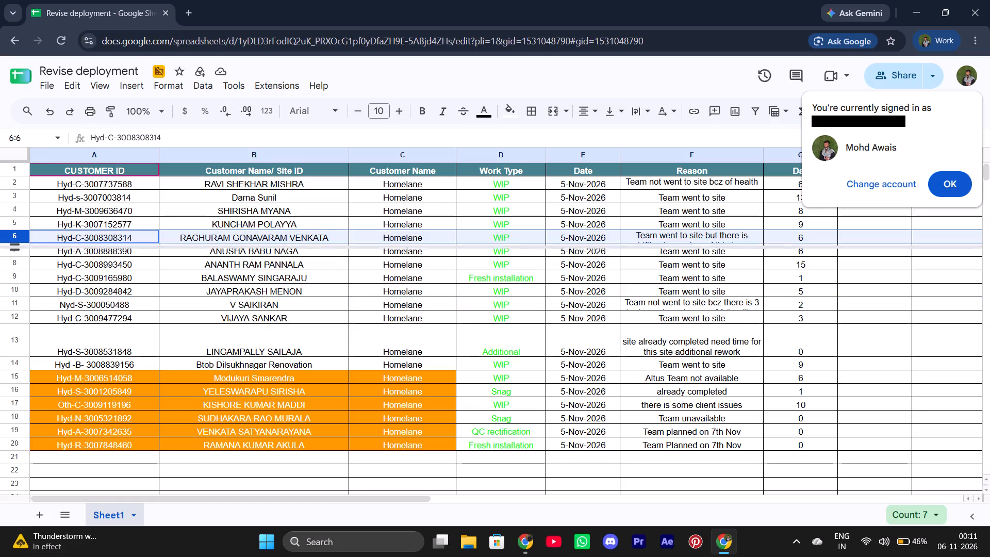
pyautogui.moveTo(17, 248); pyautogui.dragTo(19, 255)
pyautogui.moveTo(19, 255); pyautogui.dragTo(19, 258)
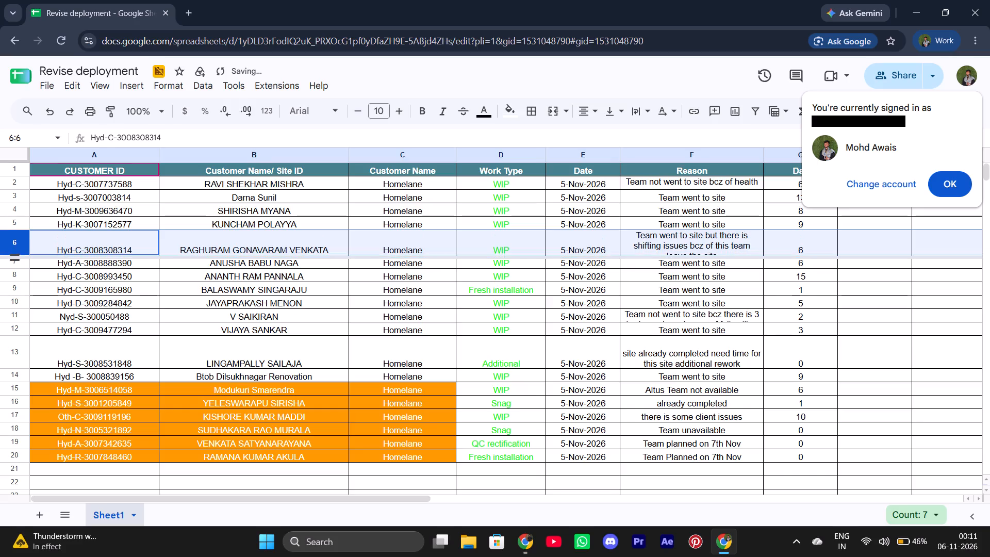
pyautogui.moveTo(19, 258); pyautogui.dragTo(19, 266)
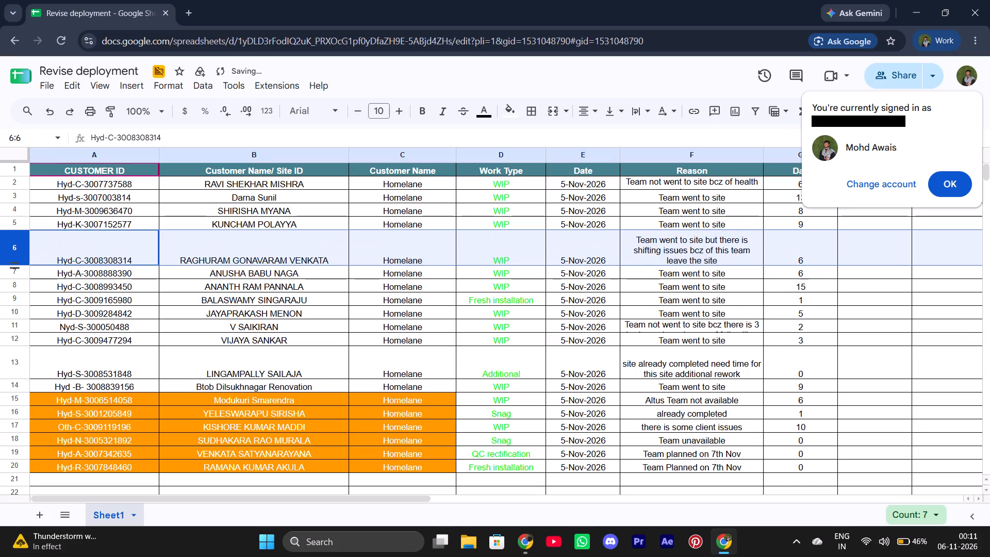
# Adjust the height of row 2 so both lines of its Reason text fit closely.
pyautogui.click(12, 184)
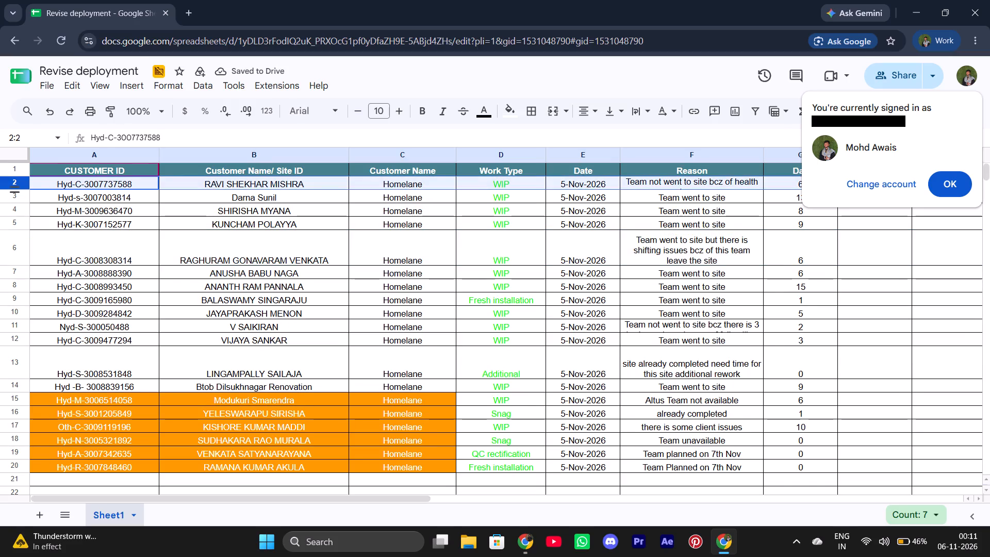
pyautogui.moveTo(18, 190); pyautogui.dragTo(18, 205)
pyautogui.moveTo(18, 205); pyautogui.dragTo(20, 195)
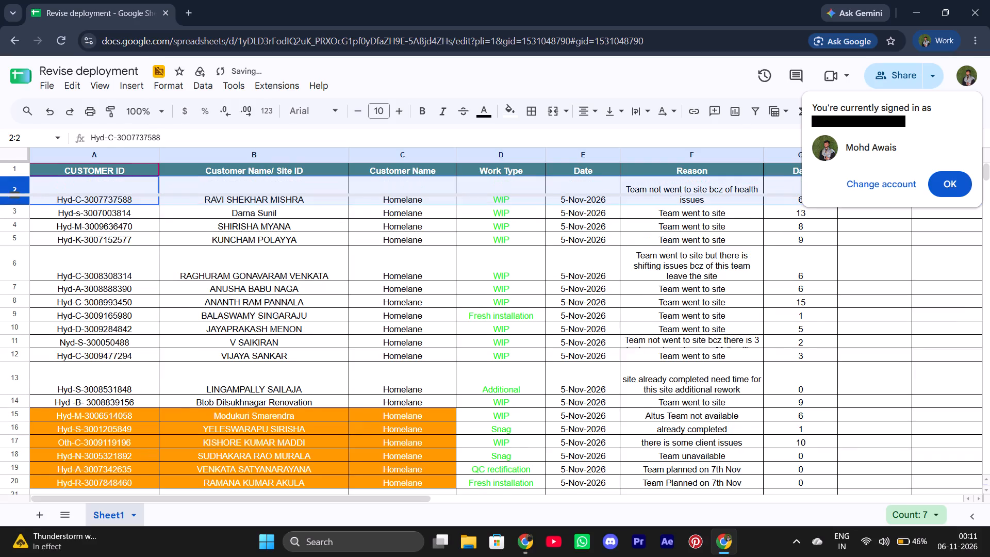
pyautogui.moveTo(20, 195); pyautogui.dragTo(18, 200)
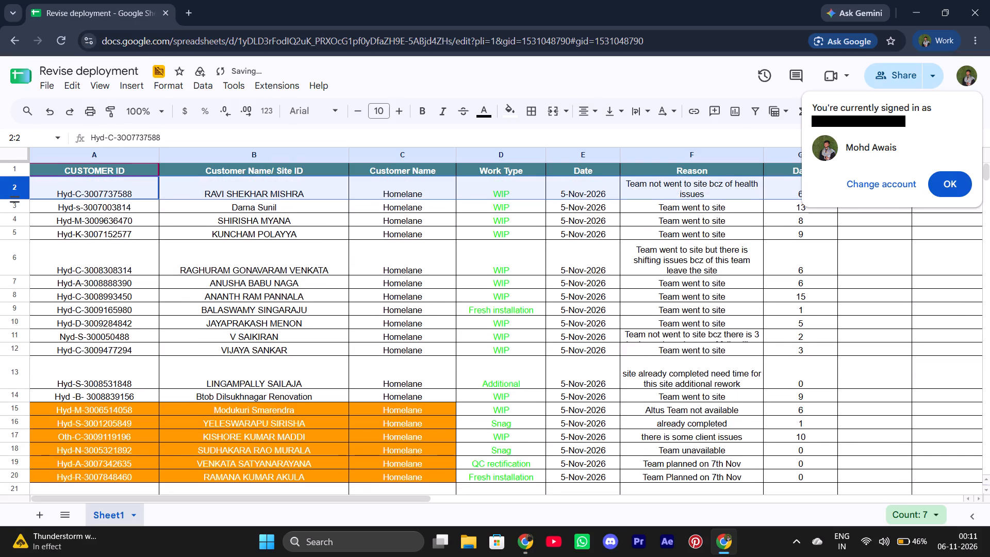
pyautogui.click(120, 216)
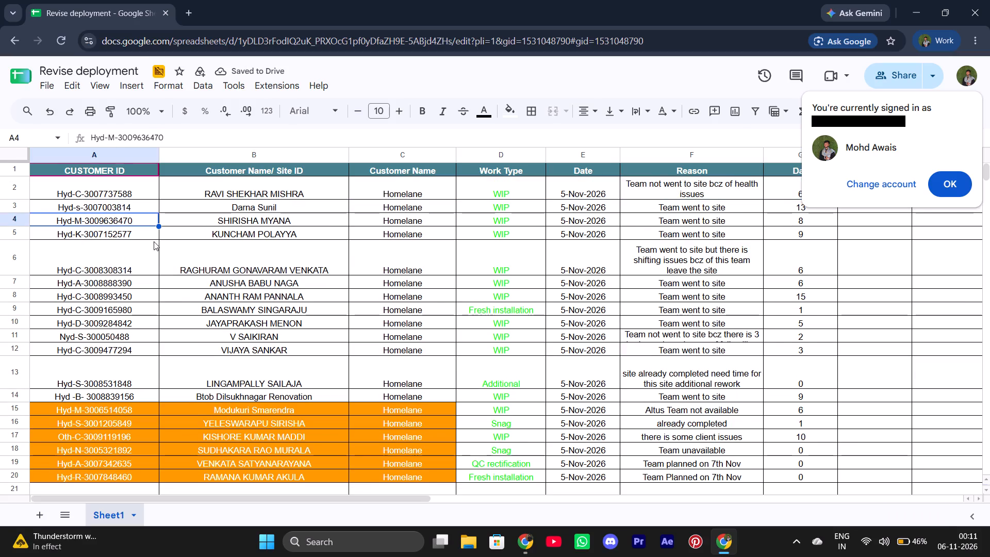
# Increase the height of row 11 so all three lines of its Reason text fit.
pyautogui.scroll(-1, 563, 303)
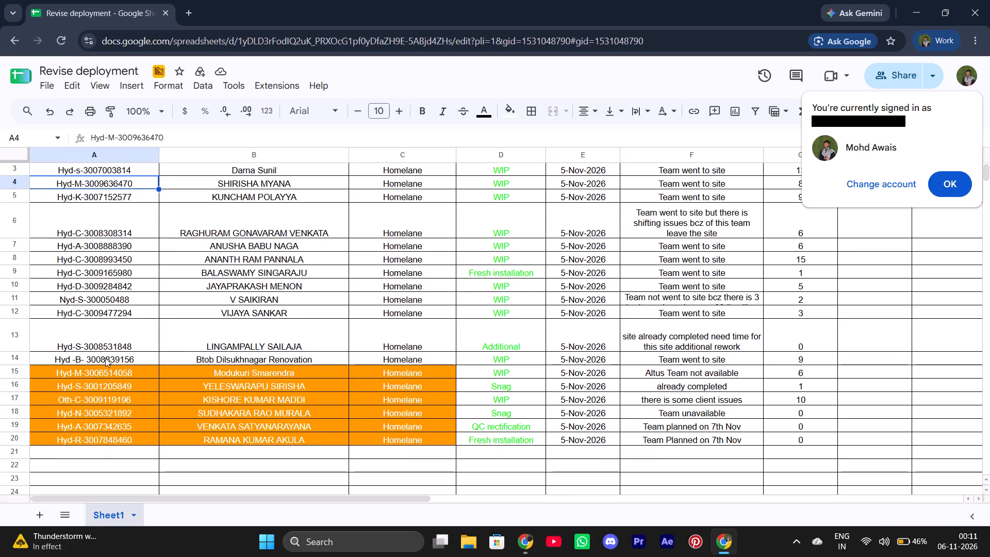
pyautogui.doubleClick(23, 299)
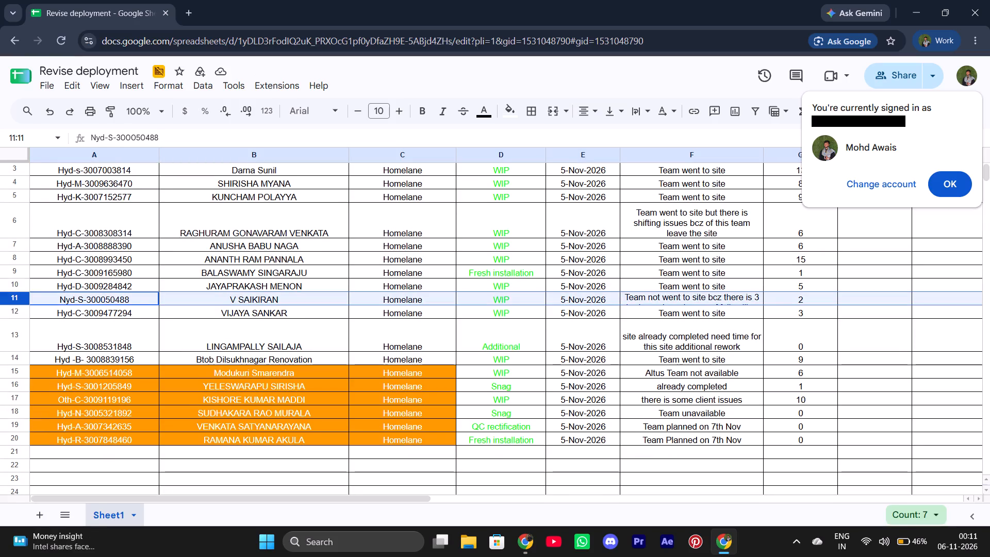
pyautogui.moveTo(15, 307); pyautogui.dragTo(15, 320)
pyautogui.moveTo(15, 320); pyautogui.dragTo(18, 329)
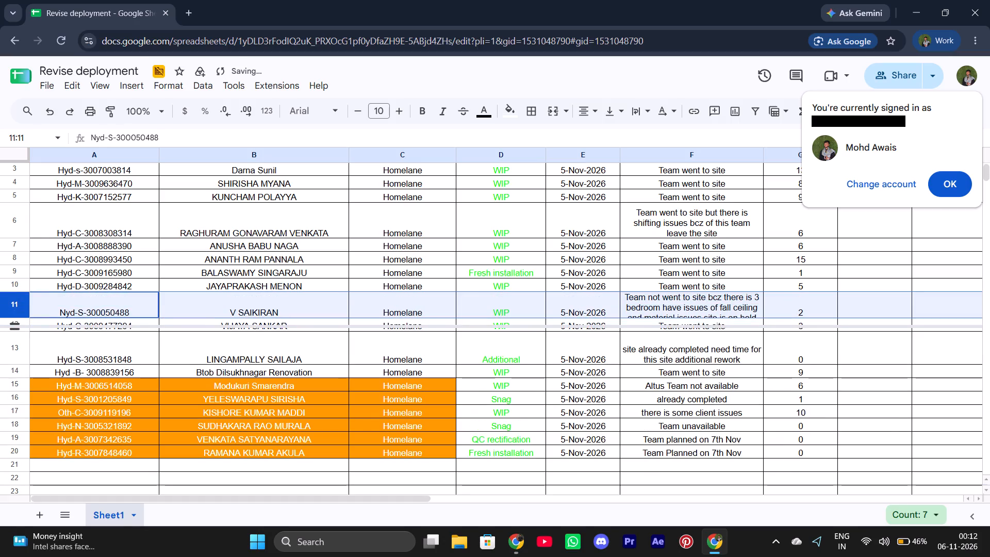
pyautogui.moveTo(18, 329); pyautogui.dragTo(20, 329)
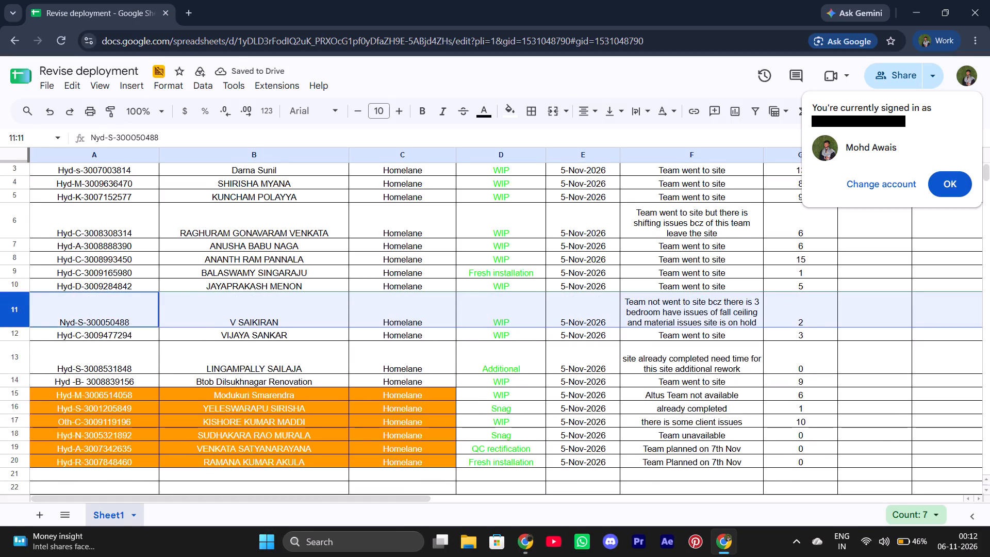
# Apply all borders to every cell of the whole sheet.
pyautogui.scroll(1, 28, 182)
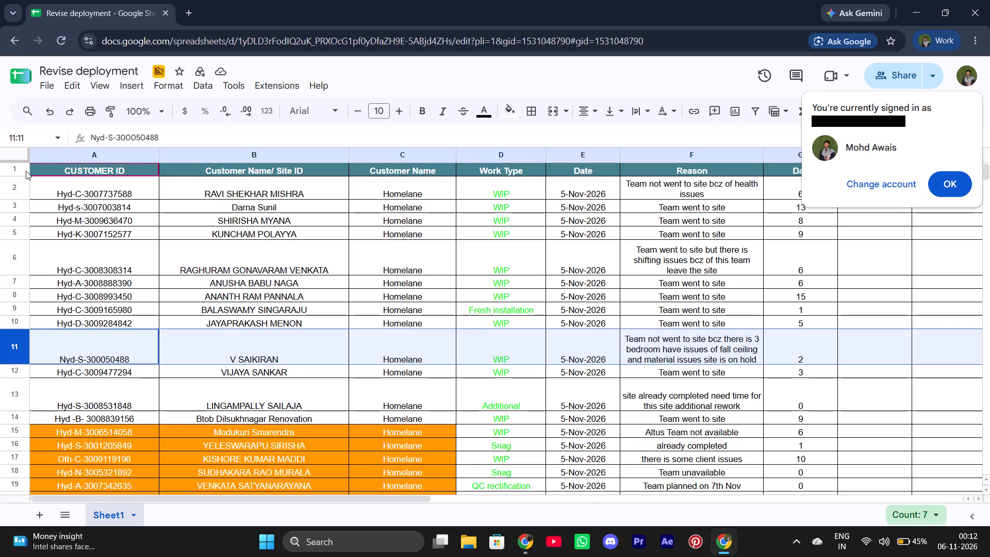
pyautogui.click(26, 172)
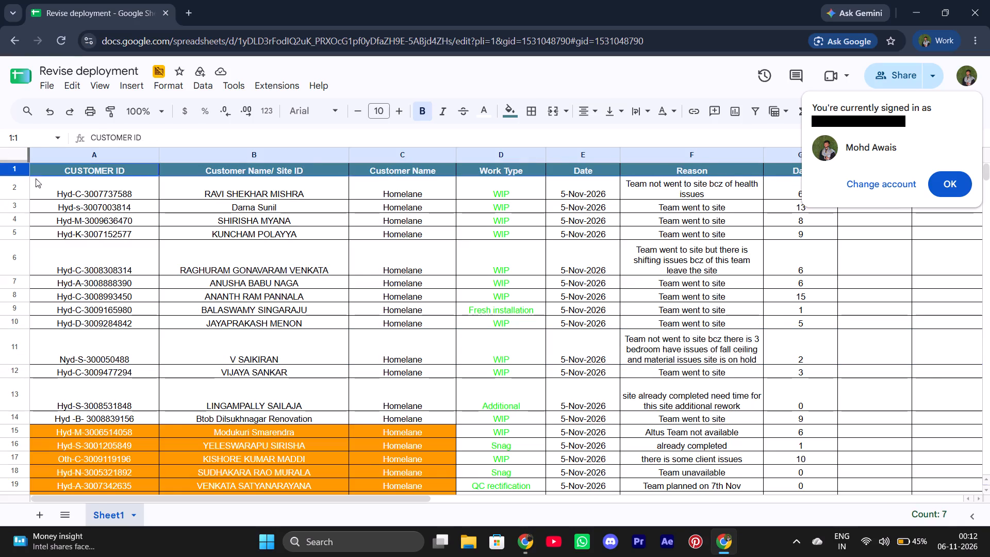
pyautogui.doubleClick(22, 172)
pyautogui.moveTo(20, 184); pyautogui.dragTo(46, 192)
pyautogui.click(46, 192)
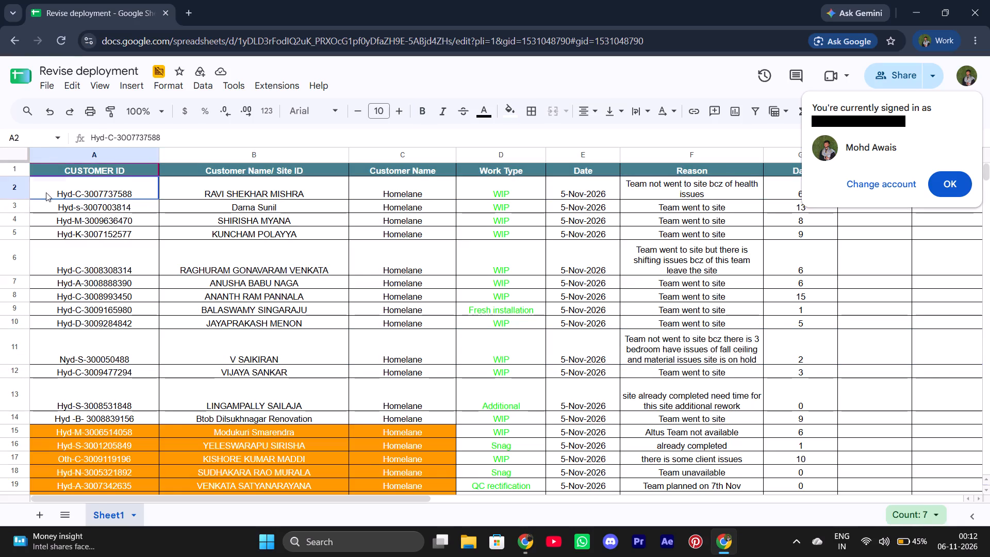
pyautogui.doubleClick(18, 150)
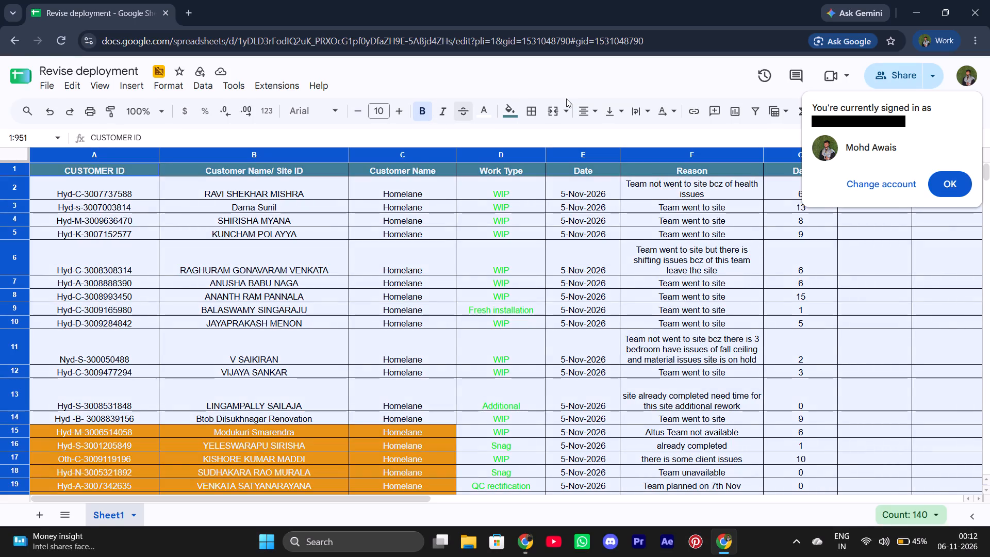
pyautogui.click(535, 108)
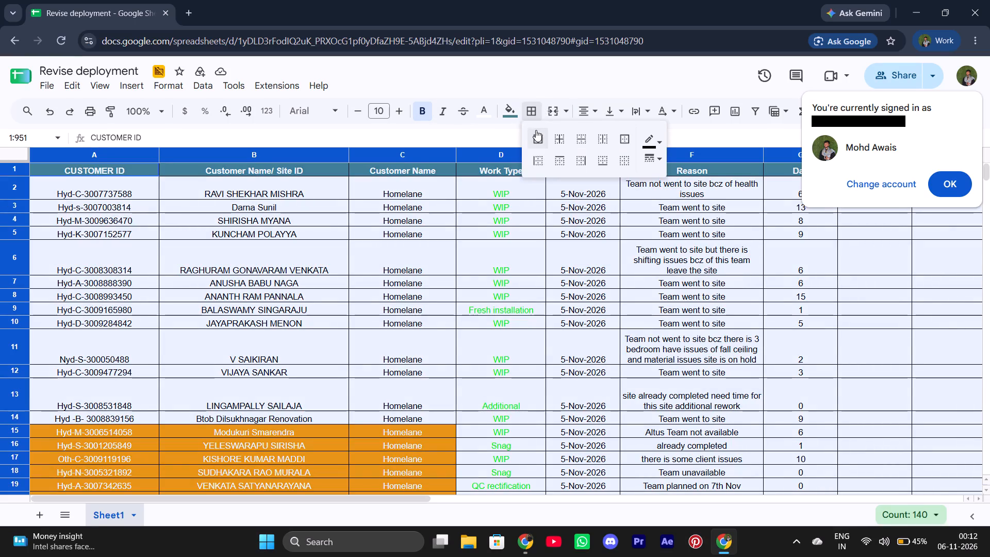
pyautogui.click(536, 130)
pyautogui.click(493, 132)
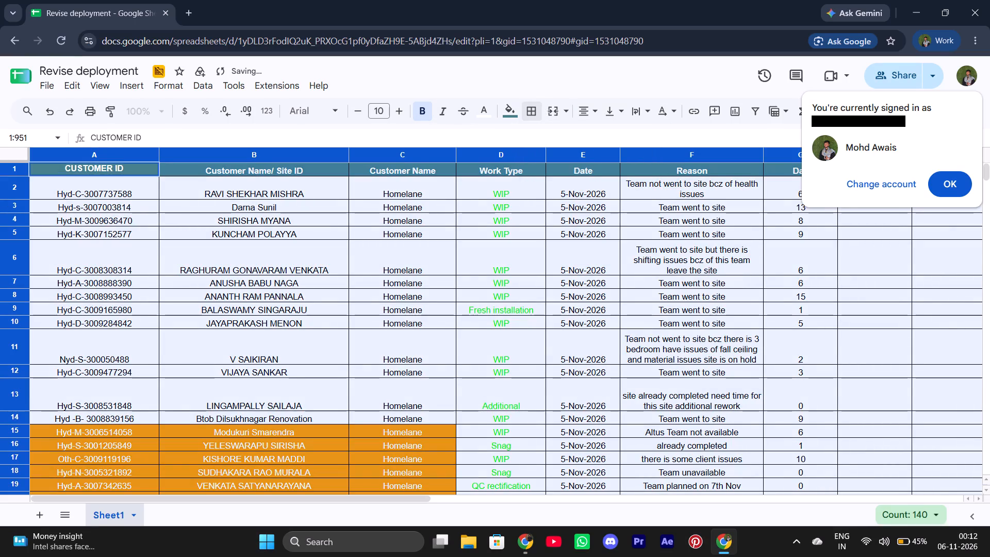
pyautogui.scroll(-2, 493, 132)
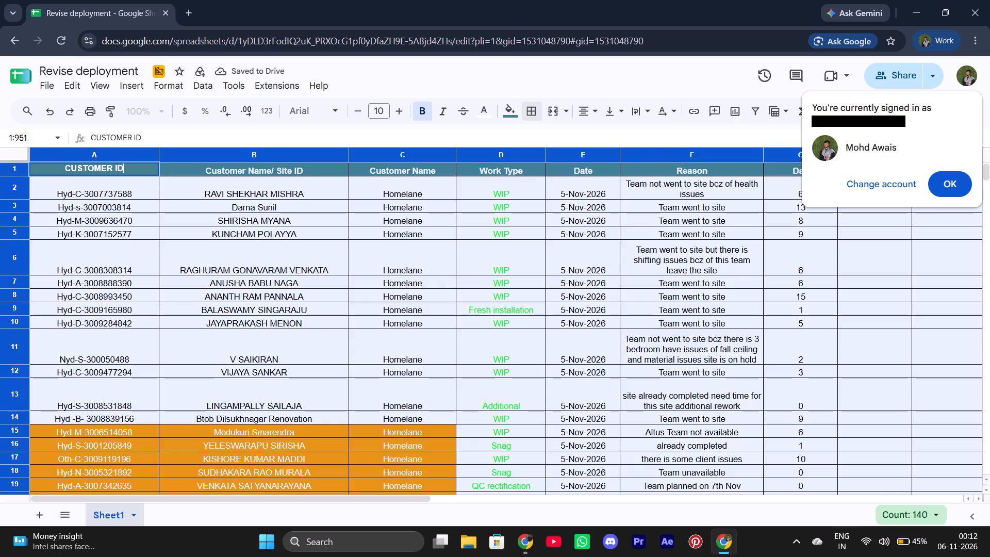
# Rename Sheet1 as 05.
pyautogui.click(128, 514)
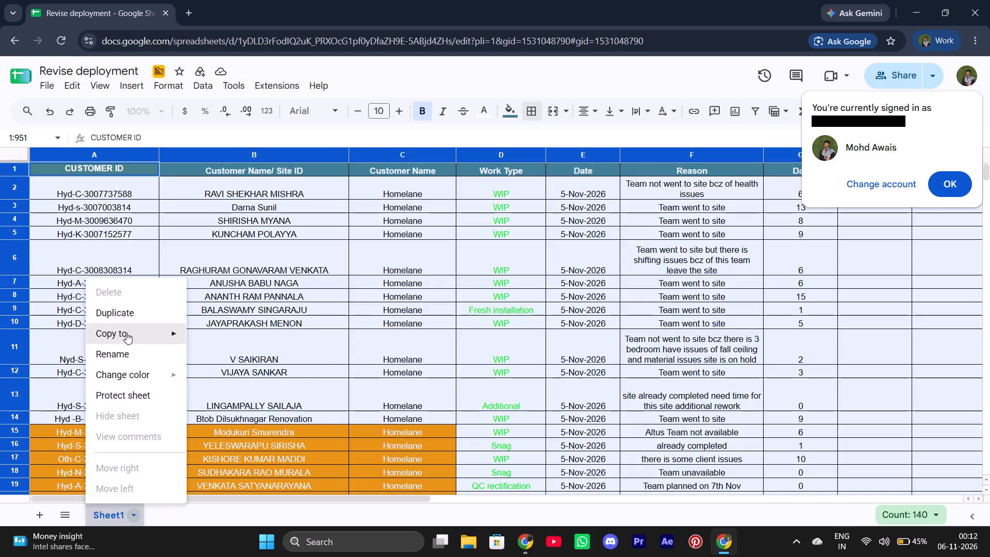
pyautogui.click(136, 358)
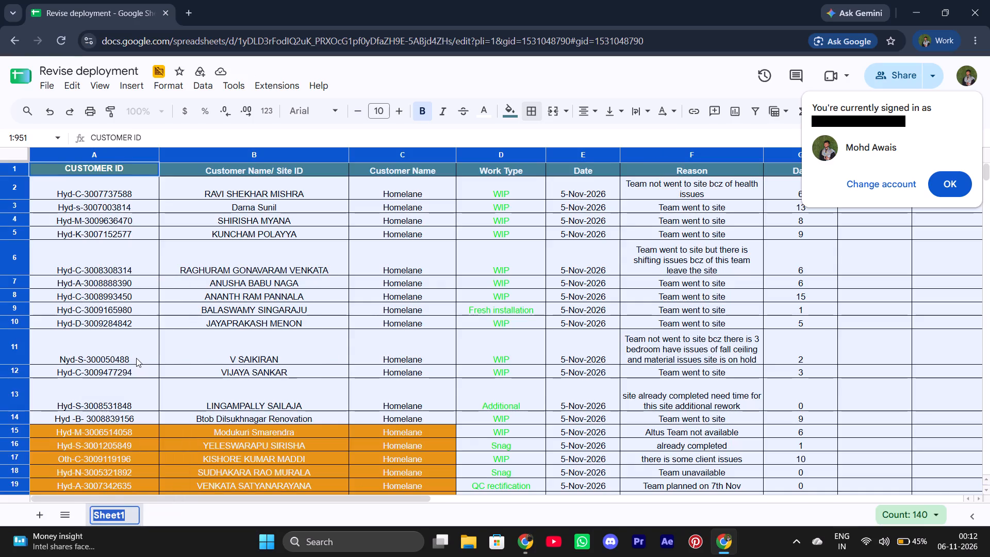
pyautogui.press('BackSpace')
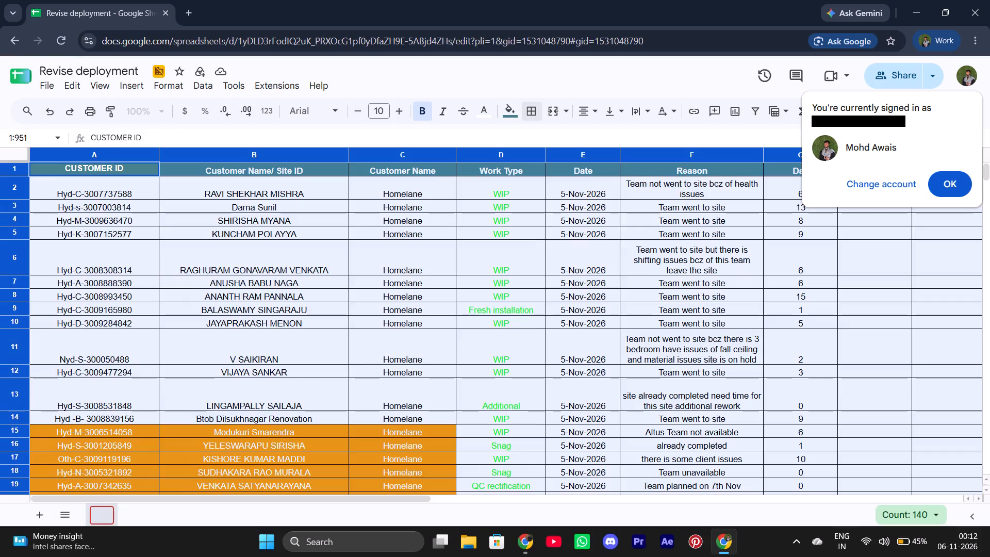
pyautogui.write('05')
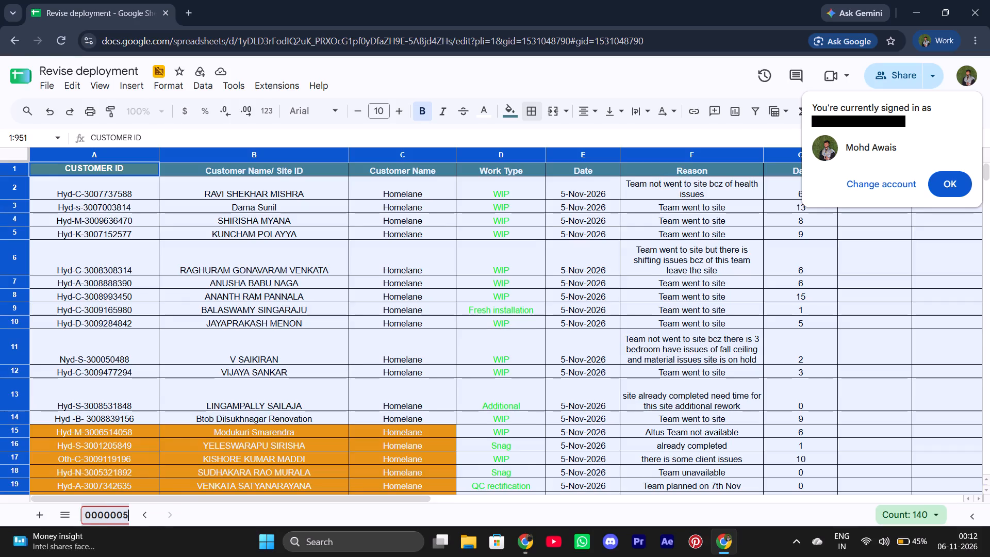
pyautogui.press('BackSpace')
pyautogui.press('BackSpace')
pyautogui.press('BackSpace')
pyautogui.press('BackSpace')
pyautogui.press('BackSpace')
pyautogui.press('BackSpace')
pyautogui.press('BackSpace')
pyautogui.press('BackSpace')
pyautogui.press('BackSpace')
pyautogui.press('BackSpace')
pyautogui.press('BackSpace')
pyautogui.press('BackSpace')
pyautogui.press('BackSpace')
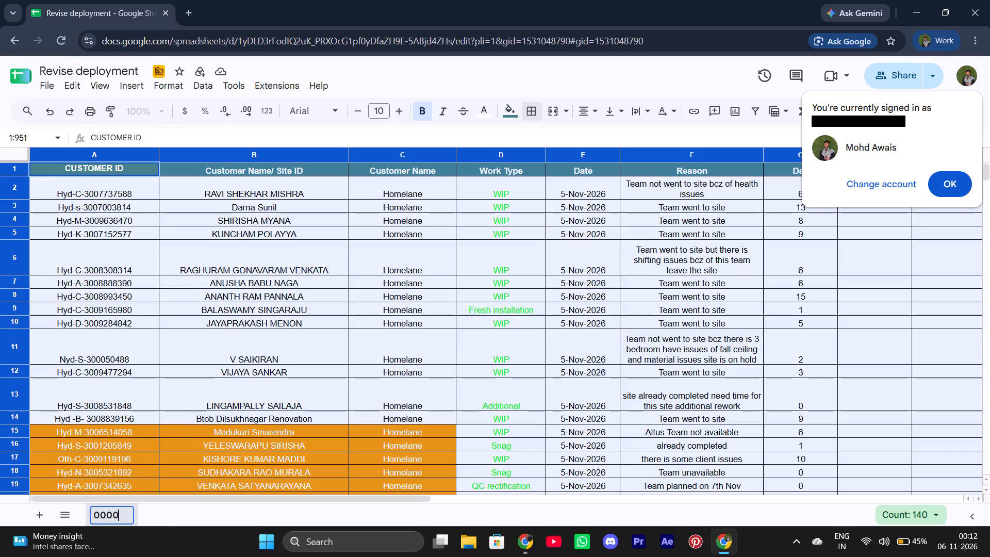
pyautogui.press('0')
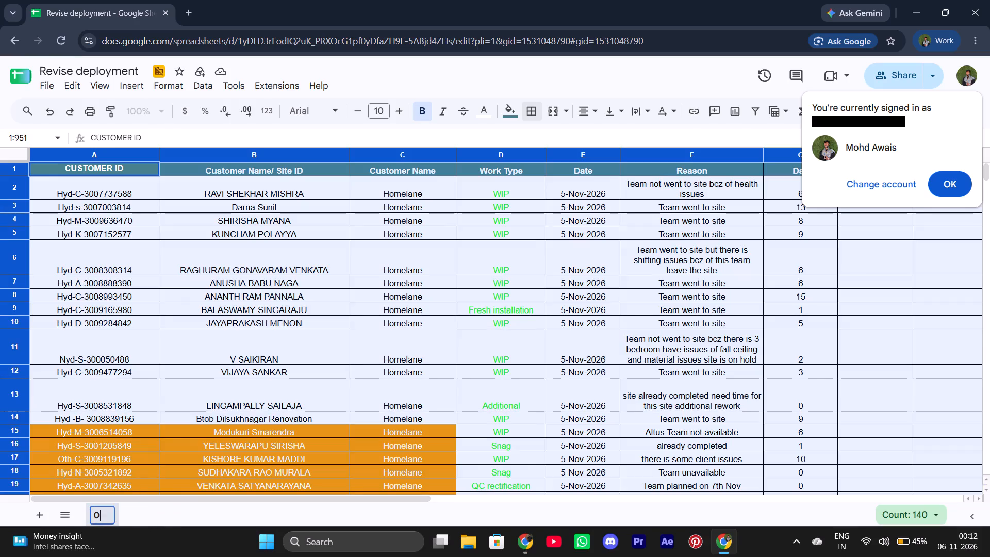
pyautogui.press('5')
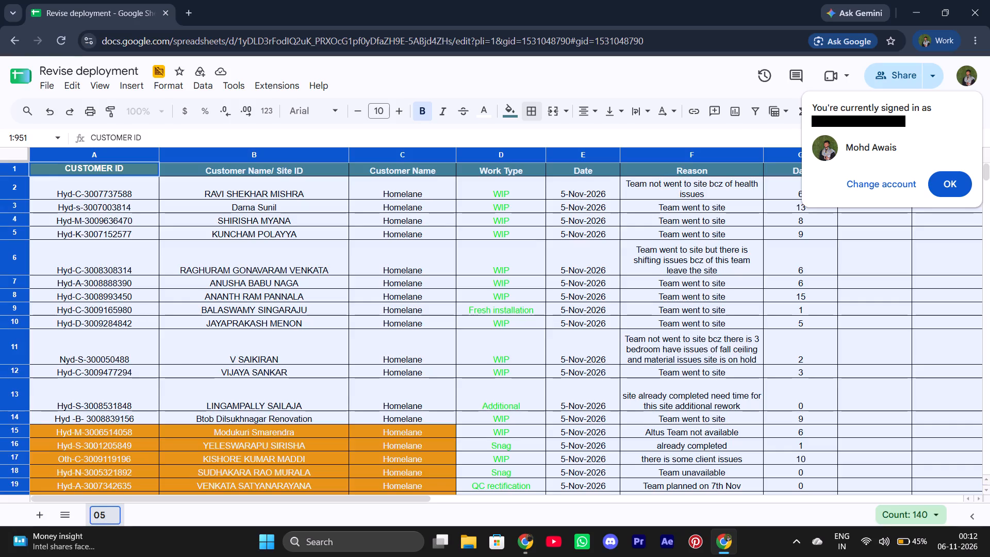
pyautogui.hotkey('shift', '|')
pyautogui.press('BackSpace')
pyautogui.press('\\')
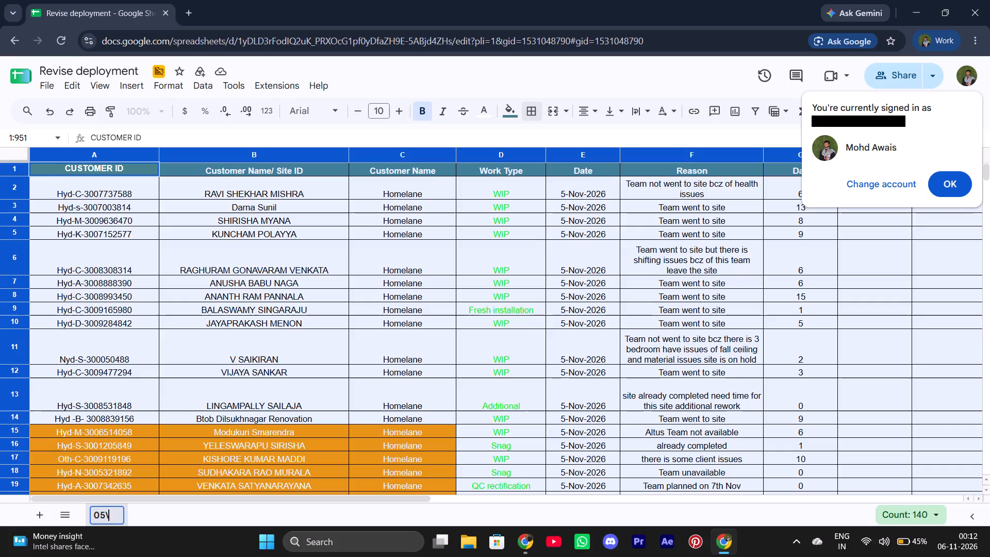
pyautogui.press('BackSpace')
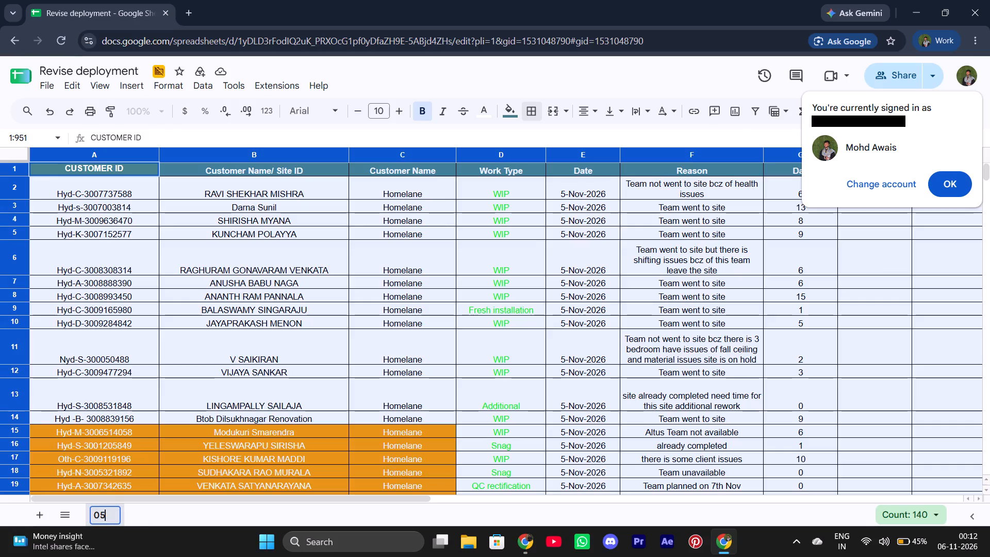
pyautogui.click(72, 519)
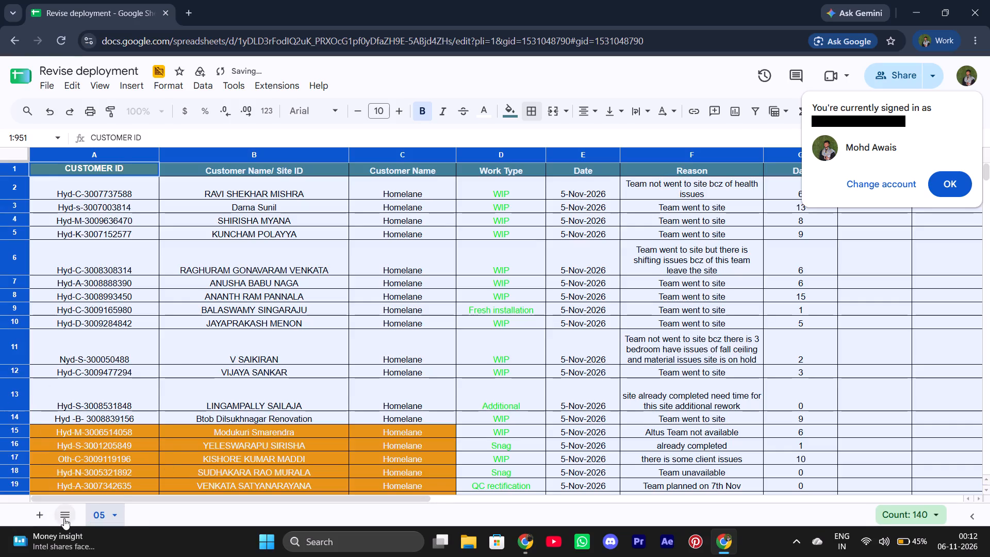
# Check how the other sheets are named in the sheet list, and rename sheet 05 as 05/26.
pyautogui.click(64, 518)
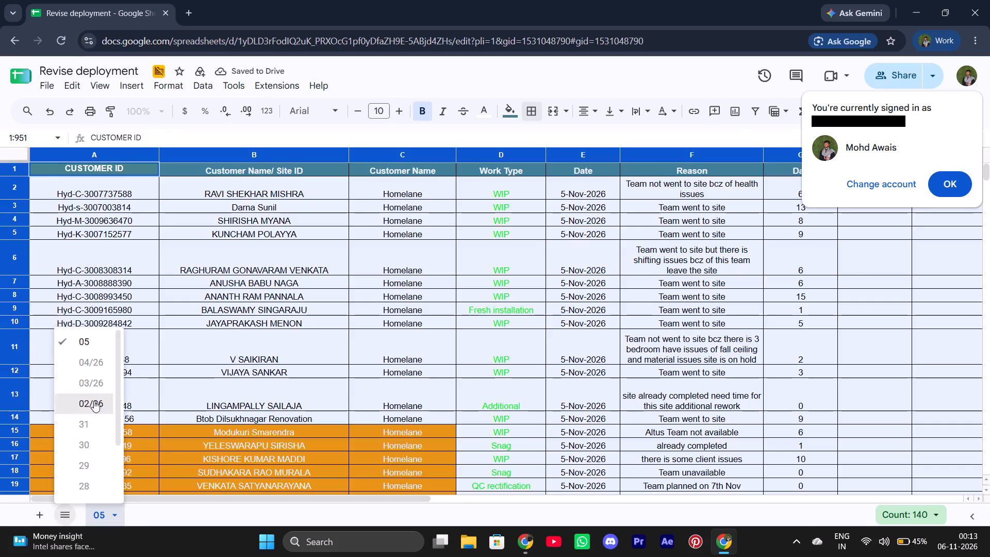
pyautogui.click(141, 511)
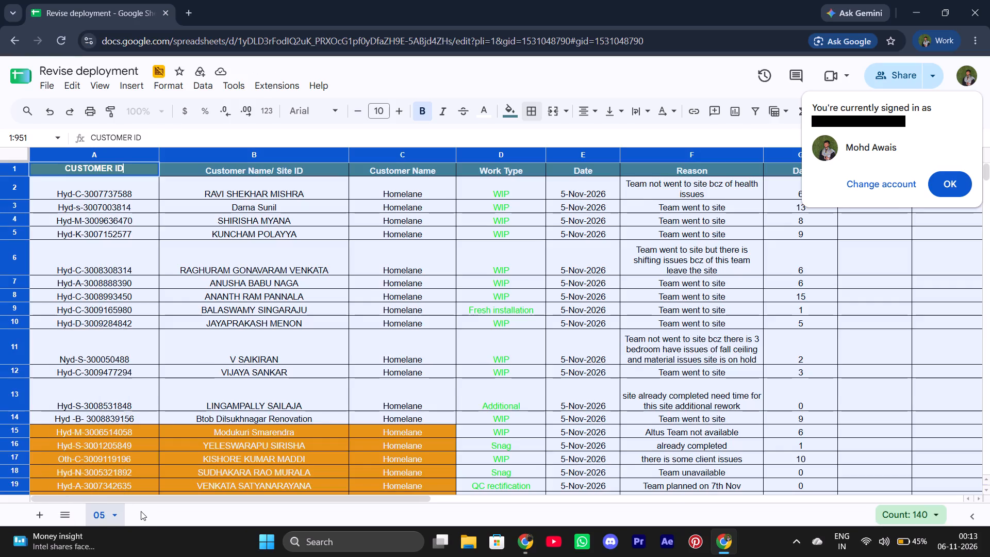
pyautogui.click(105, 514)
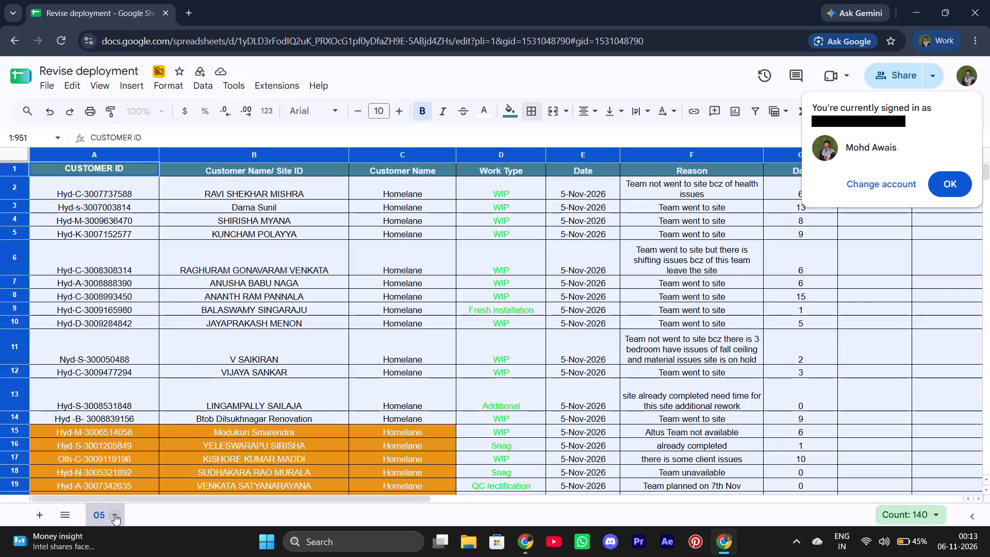
pyautogui.click(114, 514)
pyautogui.click(107, 359)
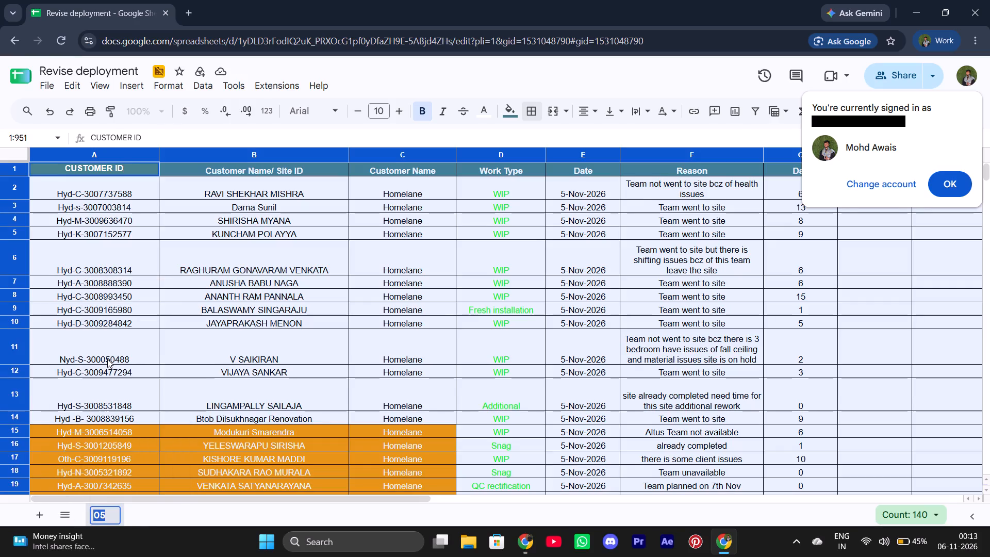
pyautogui.click(105, 515)
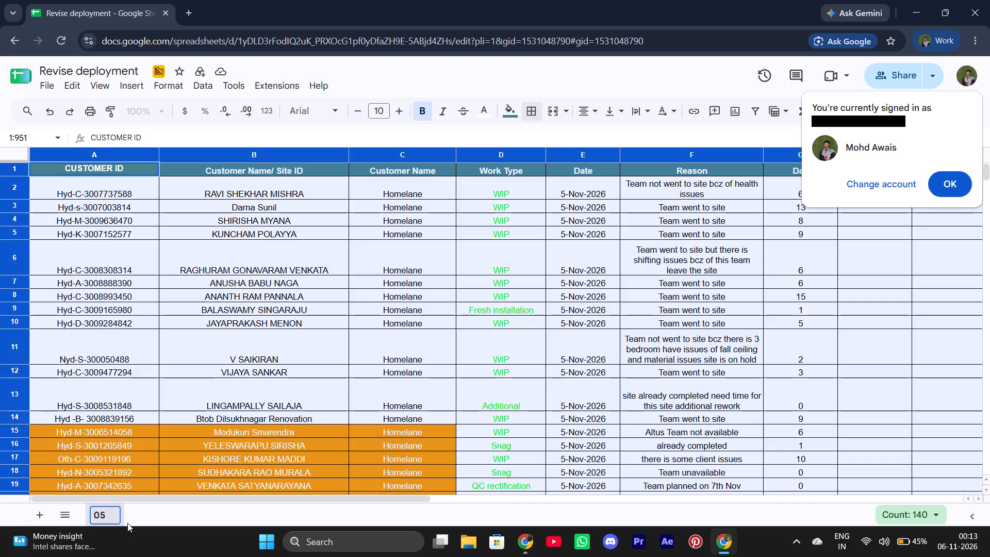
pyautogui.press('/')
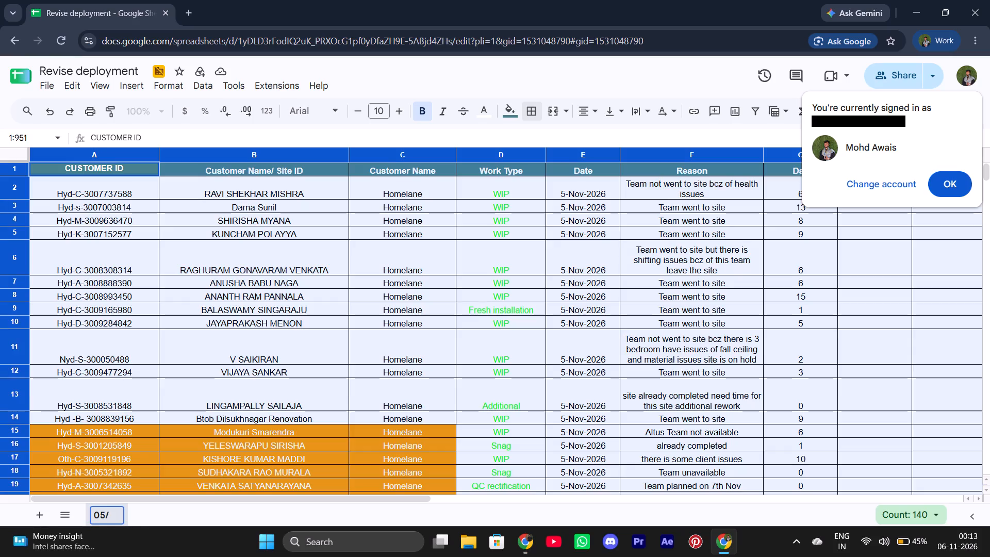
pyautogui.write('26')
pyautogui.click(197, 520)
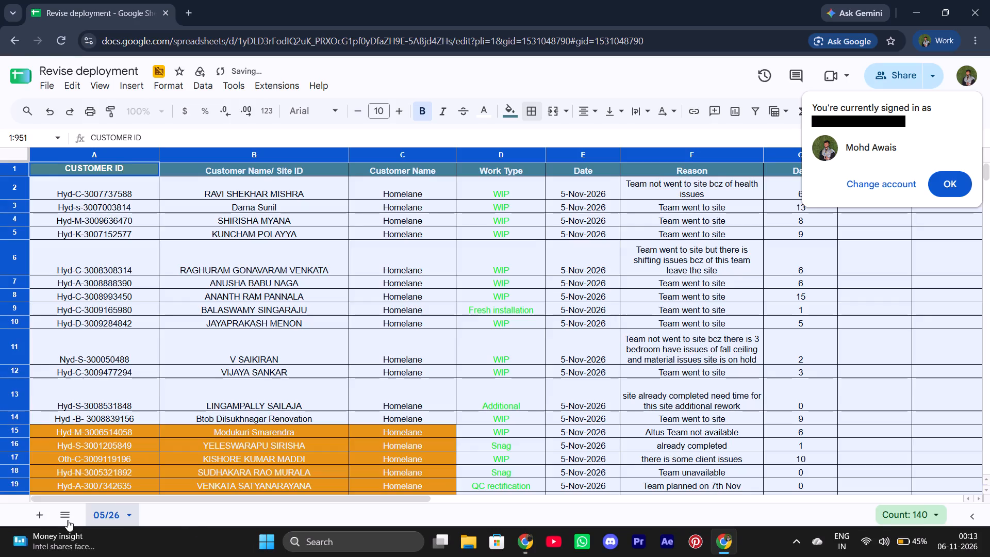
# Add a new blank sheet to the spreadsheet.
pyautogui.click(46, 517)
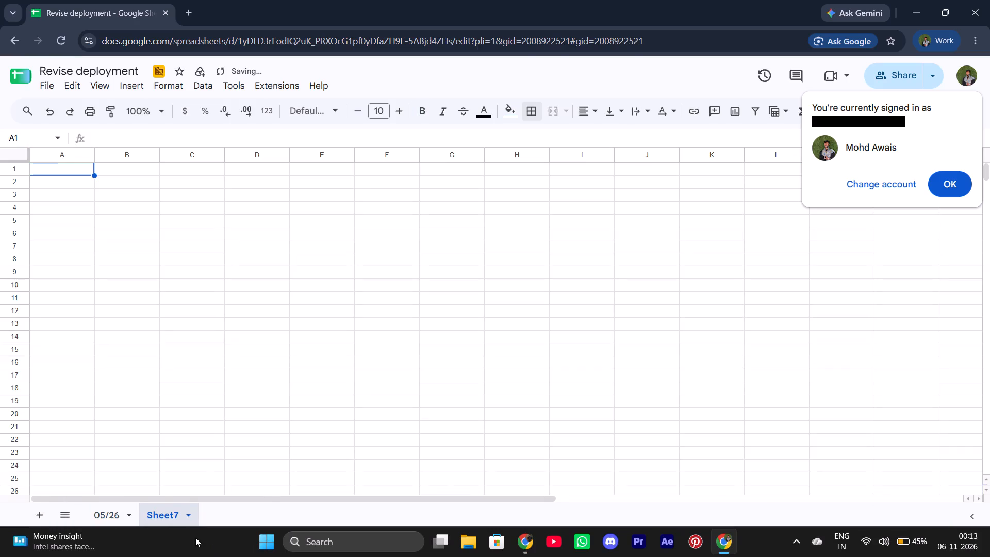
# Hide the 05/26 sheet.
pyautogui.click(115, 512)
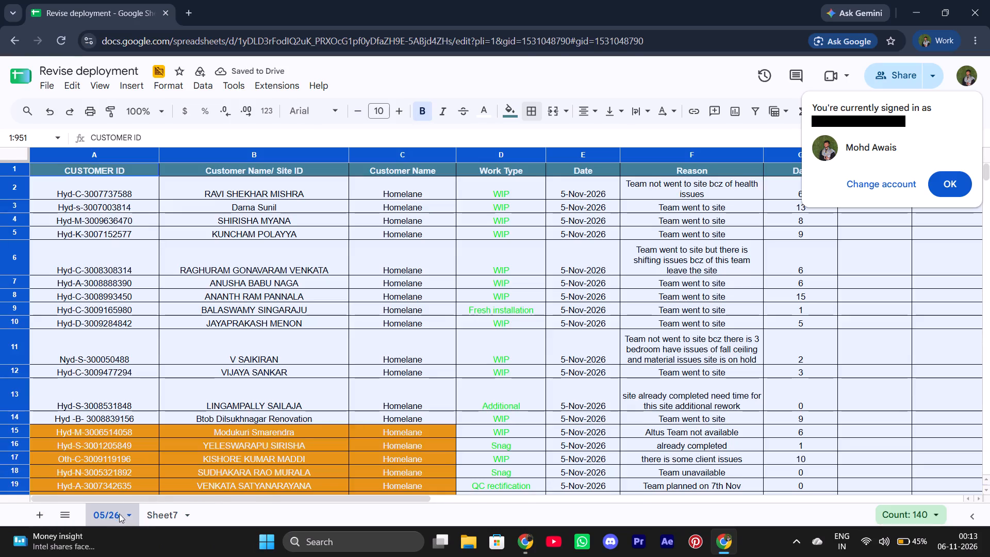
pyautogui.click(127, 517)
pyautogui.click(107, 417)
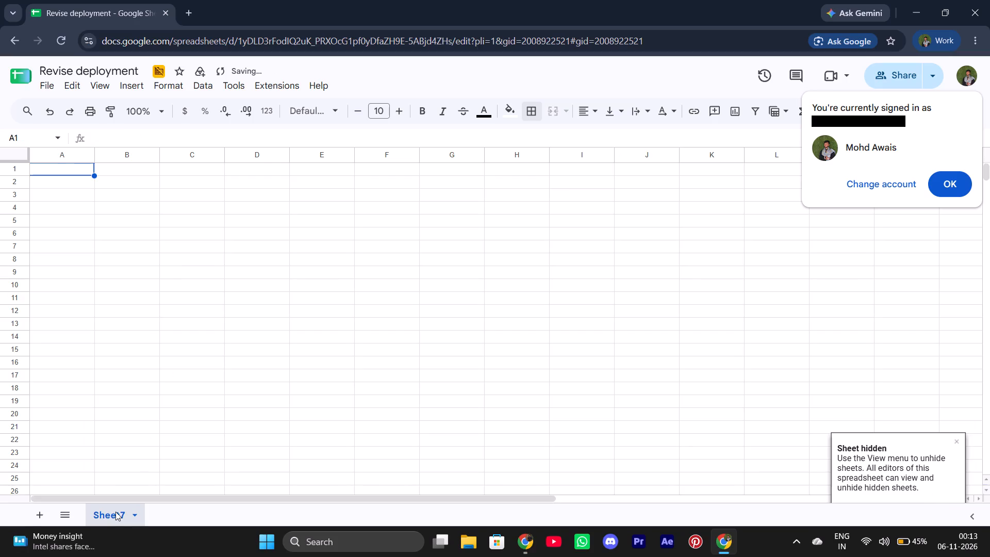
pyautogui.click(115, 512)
# Bring back the hidden 05/26 sheet and copy all of its cells.
pyautogui.click(58, 513)
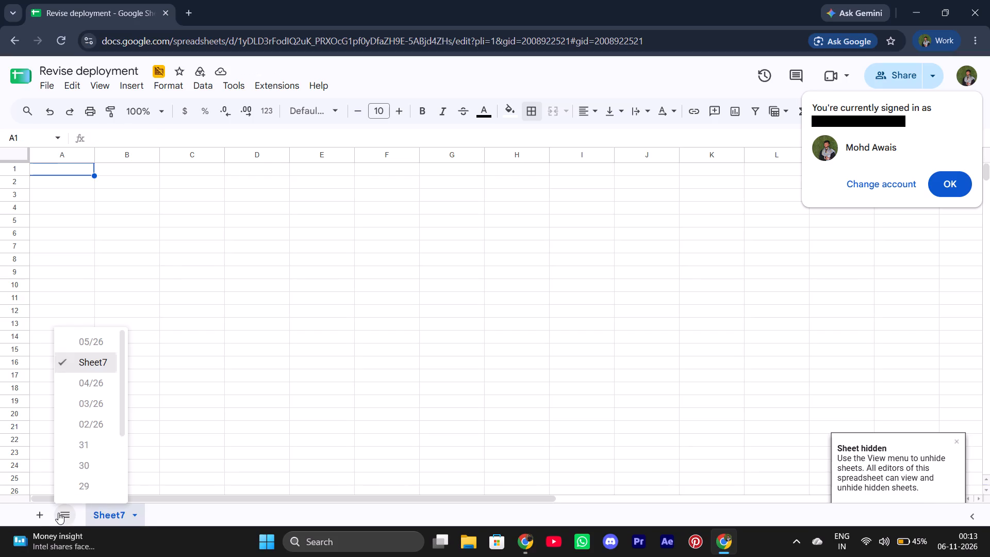
pyautogui.click(79, 346)
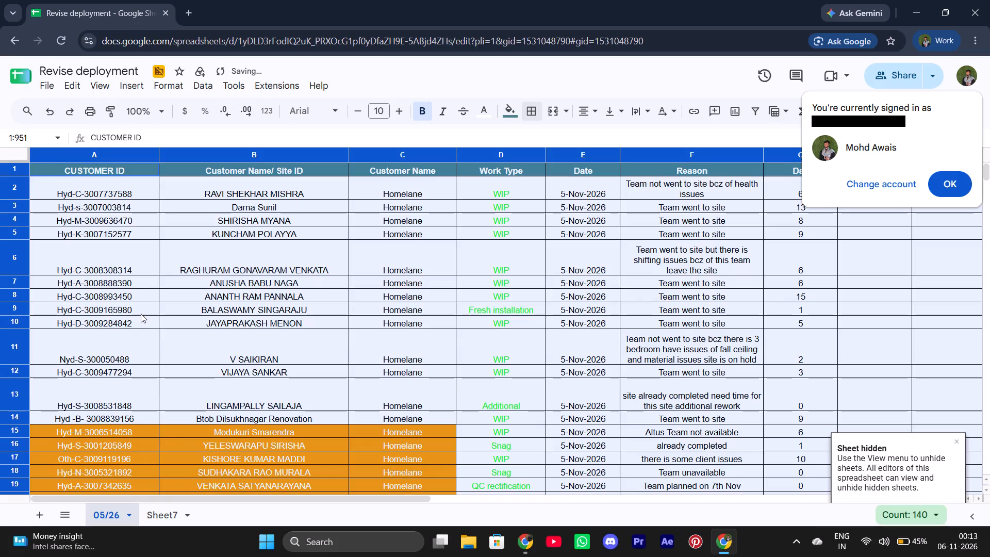
pyautogui.hotkey('ctrl', 'c')
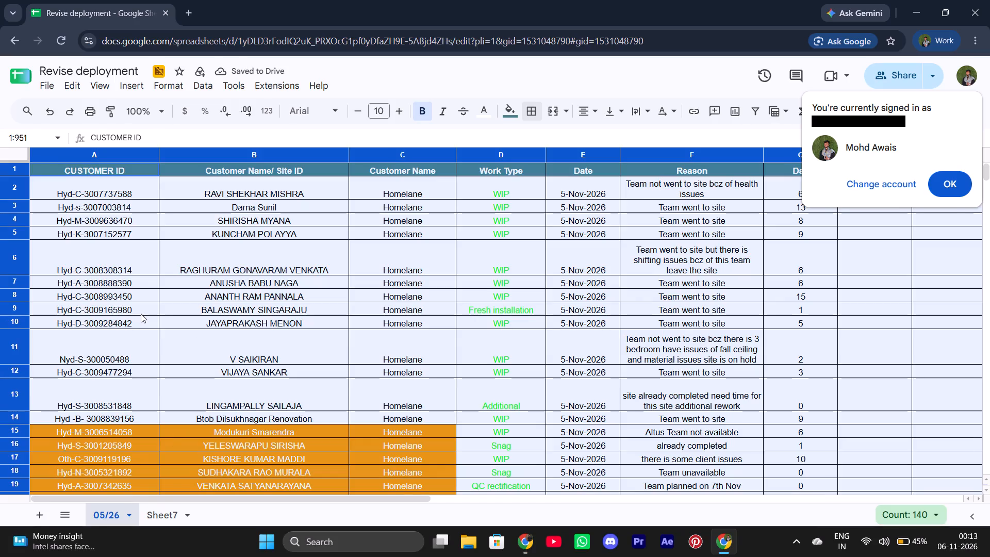
# Hide the 05/26 sheet.
pyautogui.click(119, 509)
pyautogui.click(119, 509)
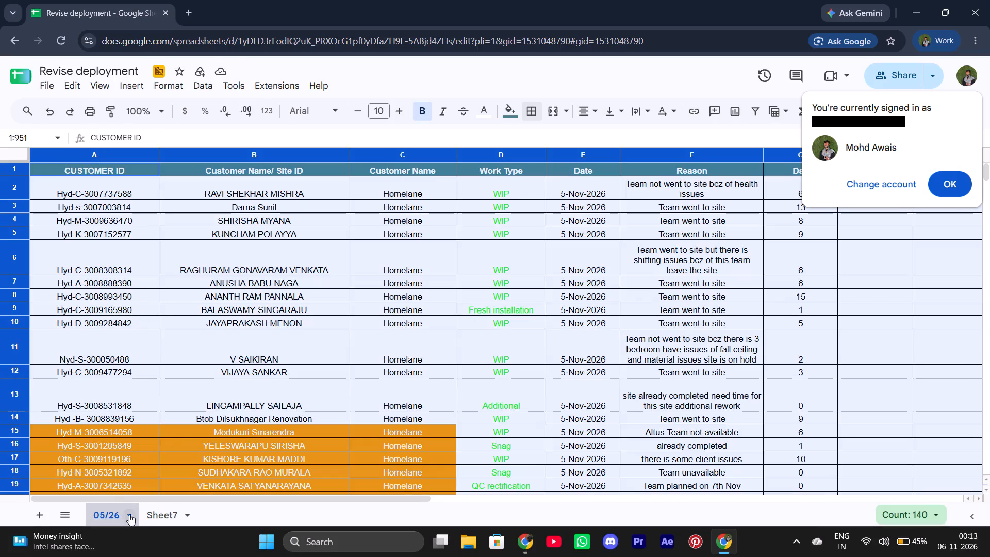
pyautogui.click(127, 516)
pyautogui.click(129, 419)
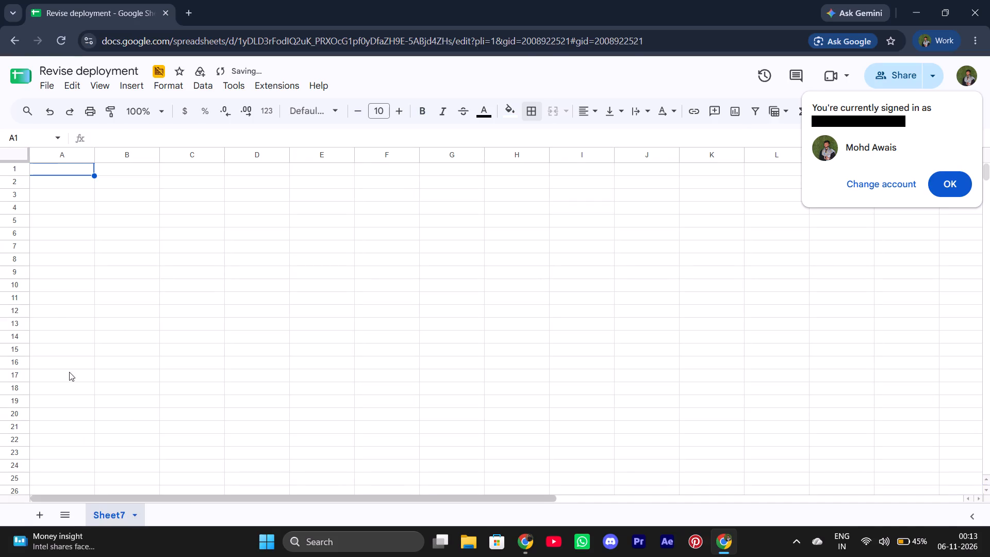
# Paste the copied table over the whole of the blank Sheet7 and dismiss the signed-in account notice.
pyautogui.click(20, 150)
pyautogui.hotkey('ctrl', 'v')
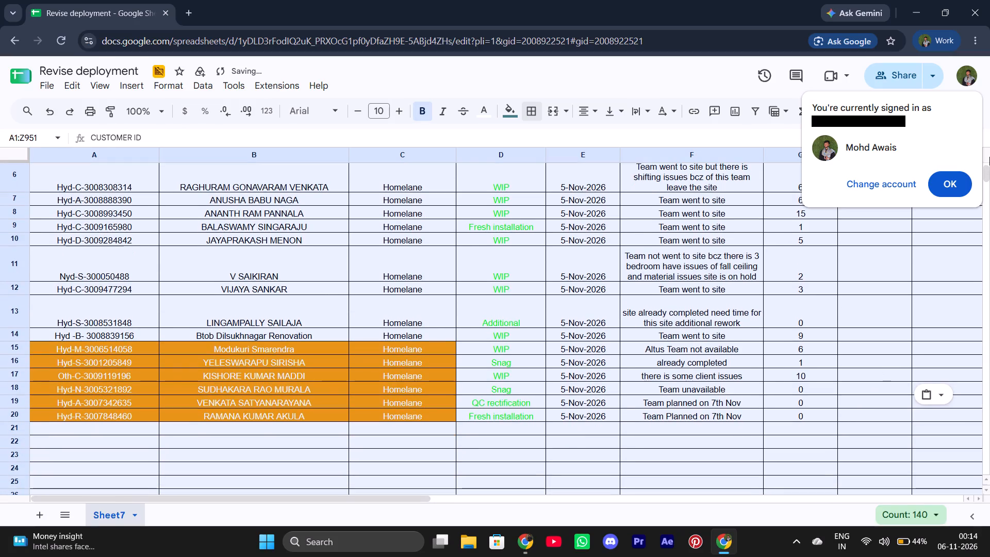
pyautogui.click(946, 185)
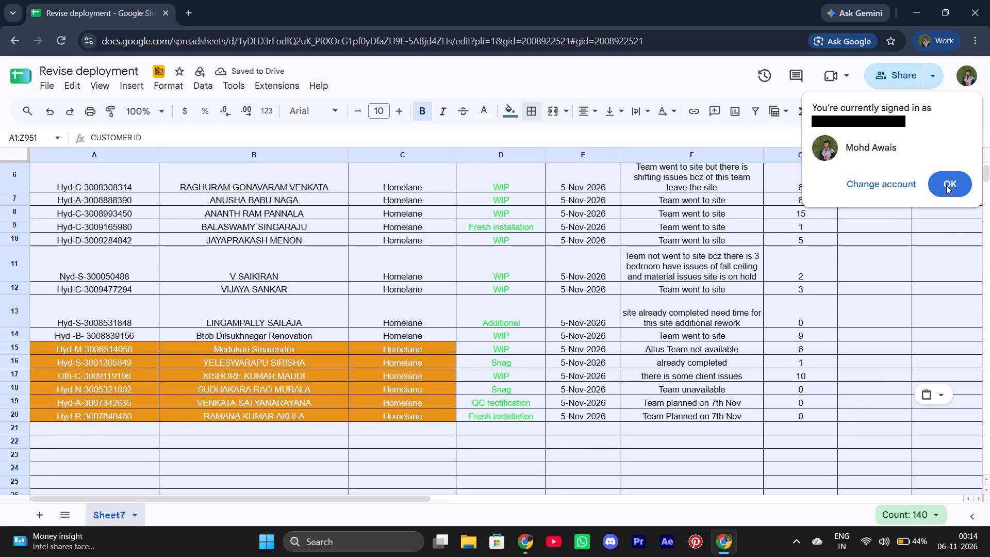
pyautogui.click(939, 373)
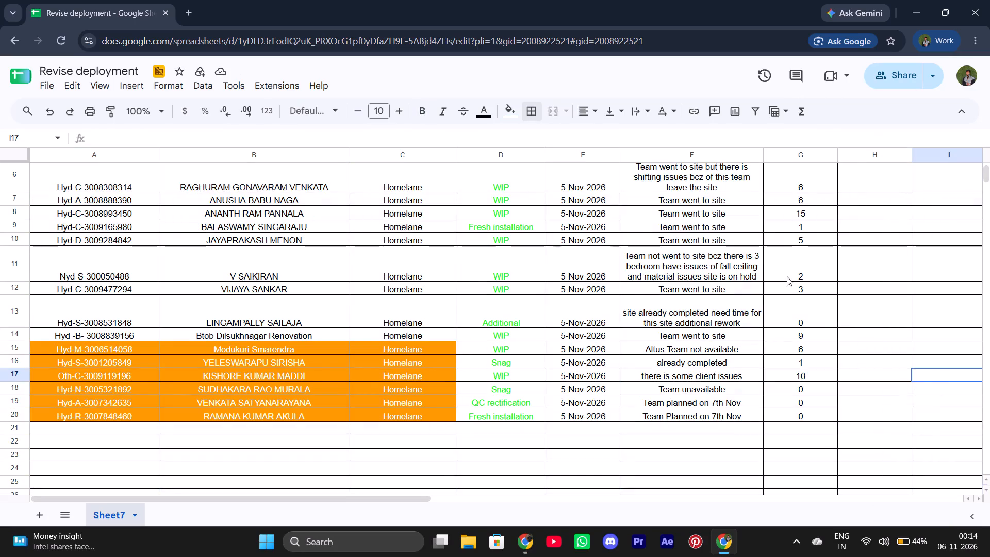
# Change the date in the first data row (E2) of Sheet7 to 6-Nov-2026.
pyautogui.scroll(3, 830, 378)
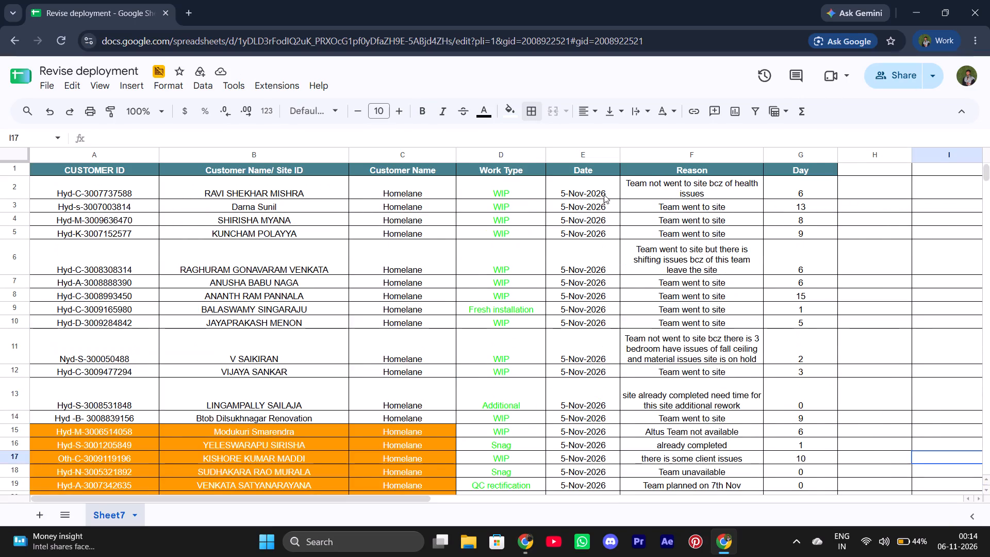
pyautogui.click(593, 188)
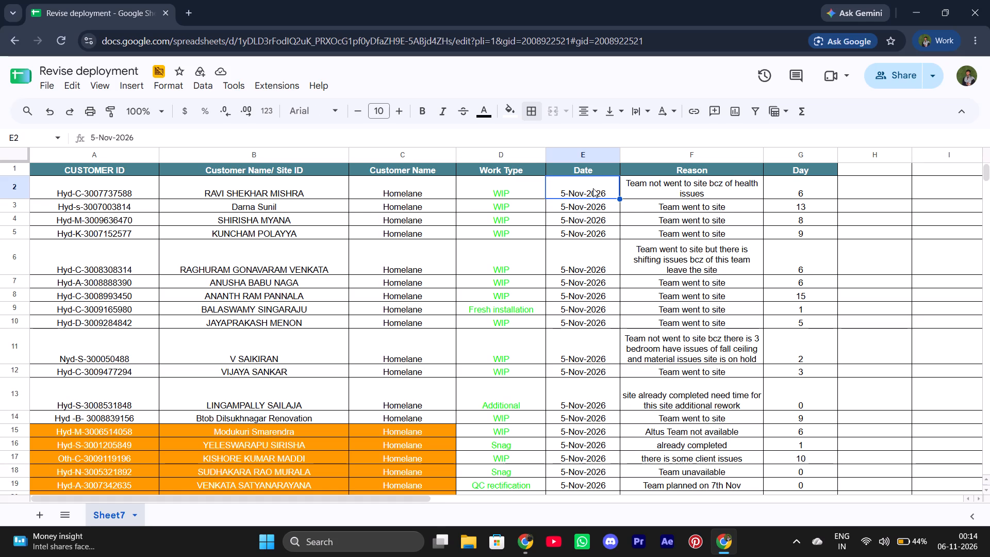
pyautogui.click(567, 187)
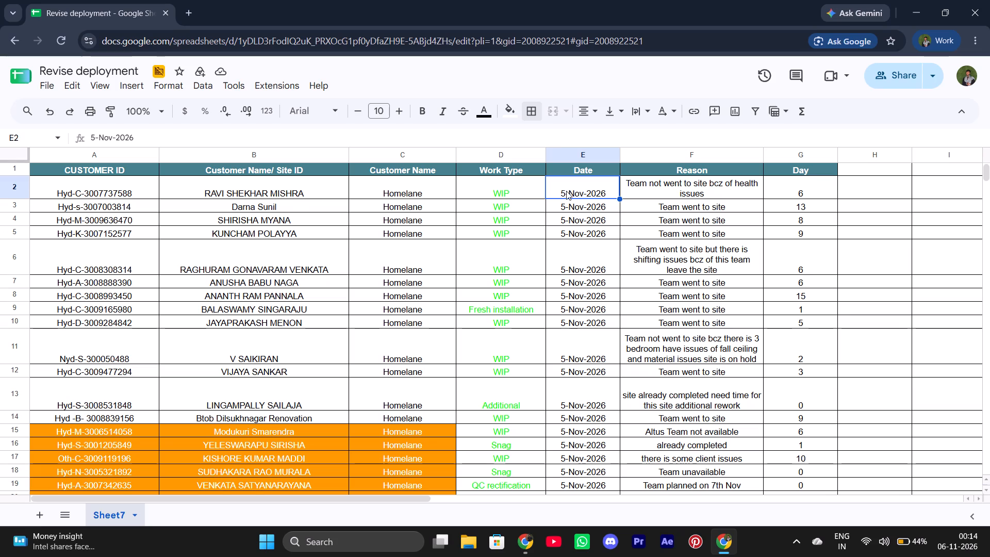
pyautogui.doubleClick(565, 192)
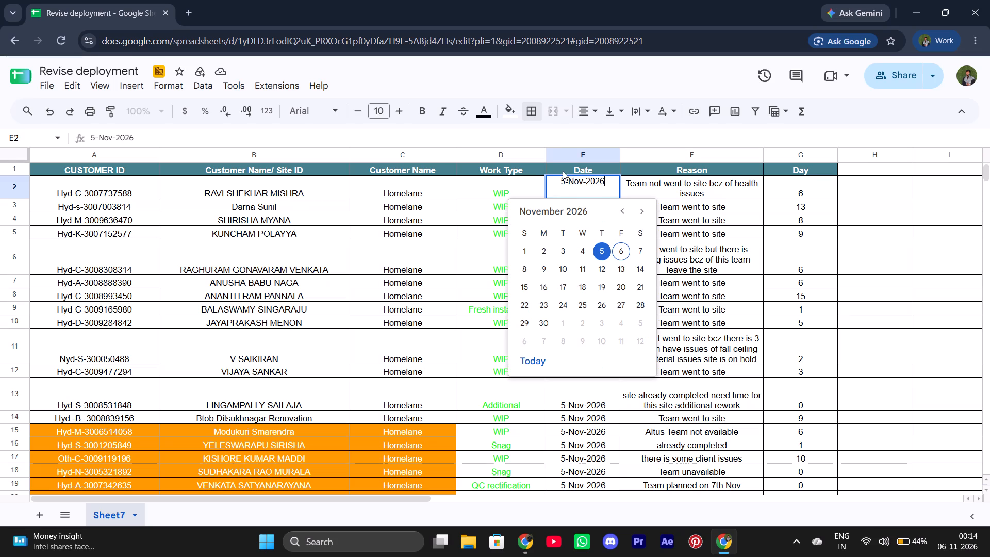
pyautogui.click(564, 178)
pyautogui.press('BackSpace')
pyautogui.press('6')
pyautogui.click(588, 189)
pyautogui.hotkey('ctrl', 'c')
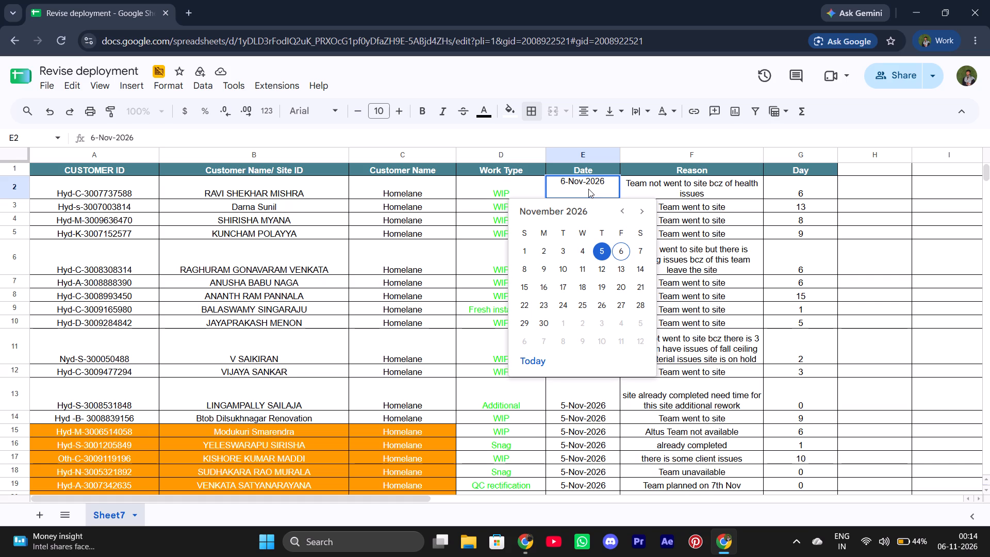
pyautogui.moveTo(682, 210); pyautogui.dragTo(629, 195)
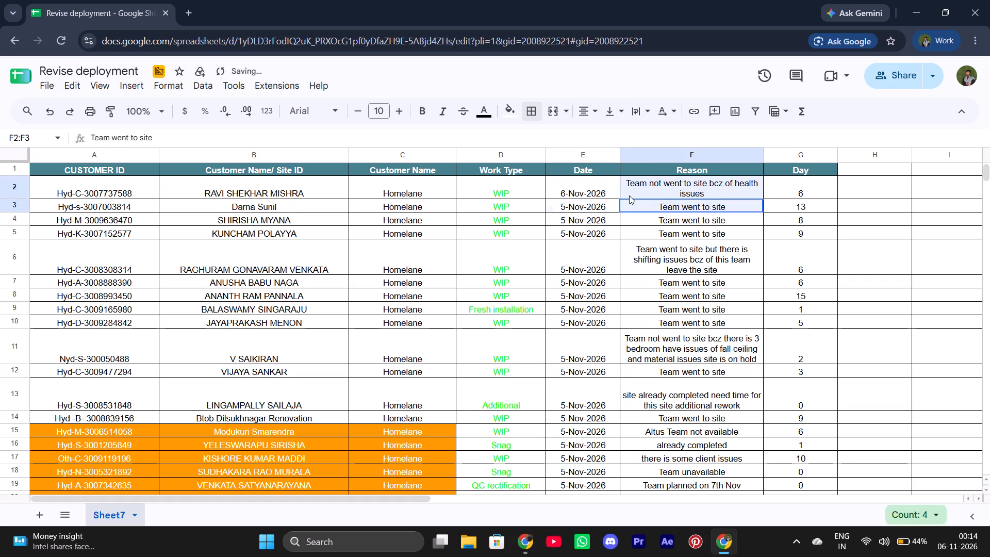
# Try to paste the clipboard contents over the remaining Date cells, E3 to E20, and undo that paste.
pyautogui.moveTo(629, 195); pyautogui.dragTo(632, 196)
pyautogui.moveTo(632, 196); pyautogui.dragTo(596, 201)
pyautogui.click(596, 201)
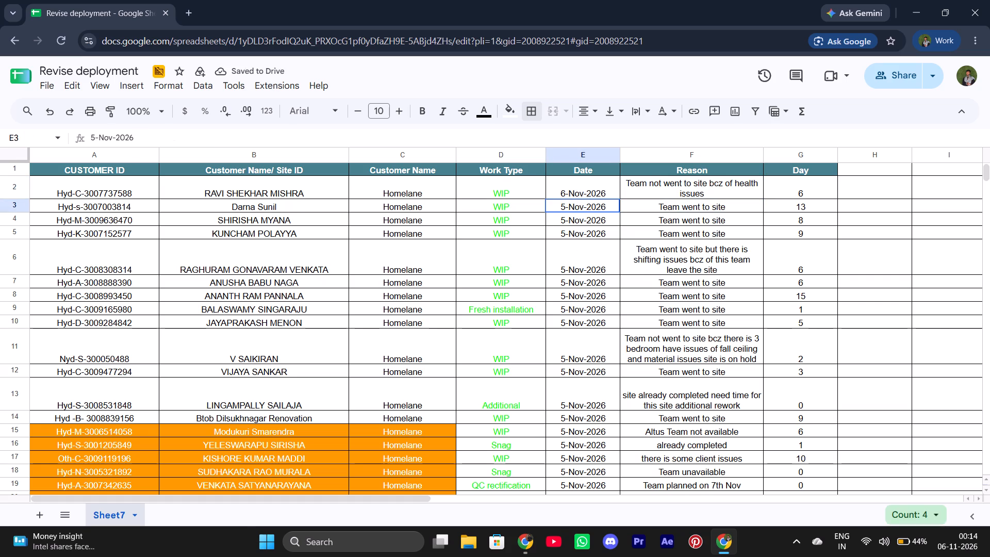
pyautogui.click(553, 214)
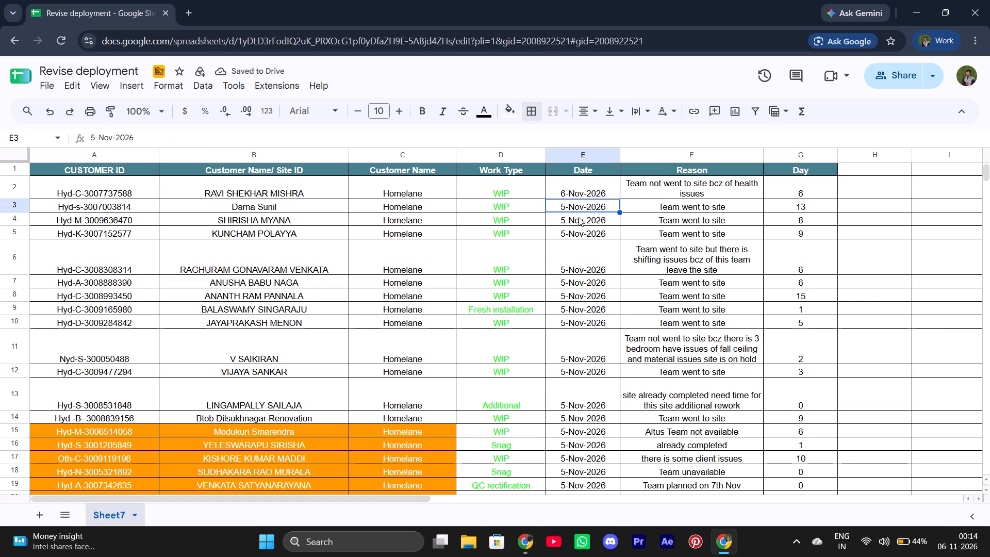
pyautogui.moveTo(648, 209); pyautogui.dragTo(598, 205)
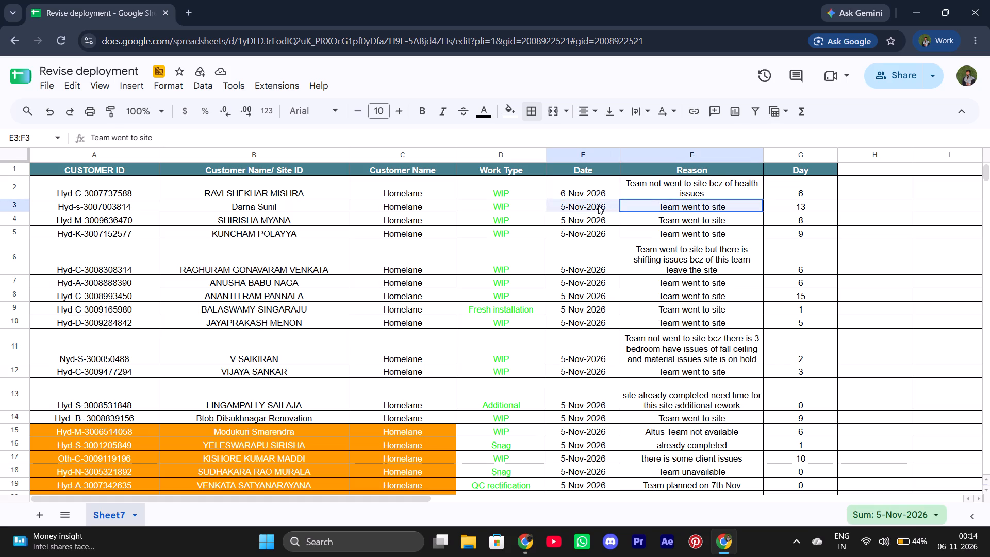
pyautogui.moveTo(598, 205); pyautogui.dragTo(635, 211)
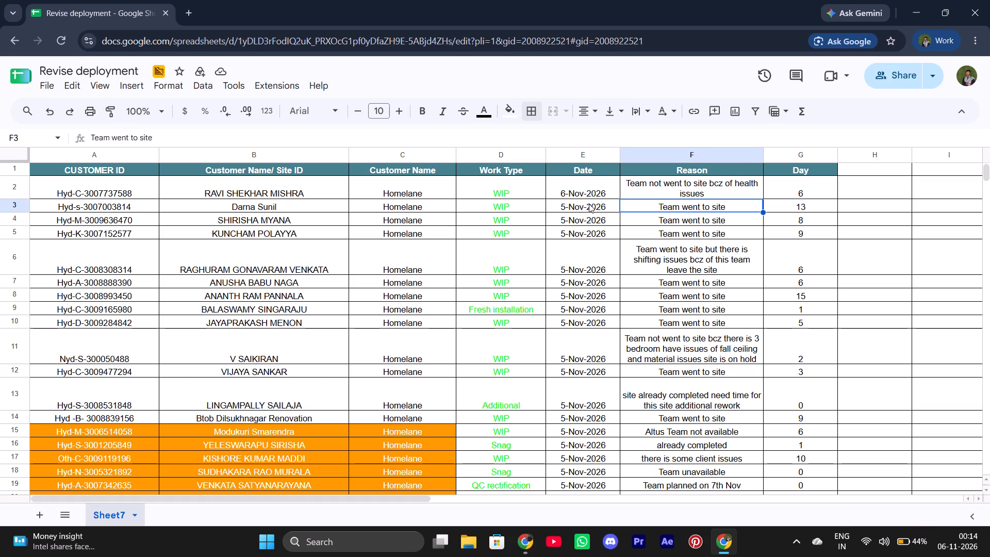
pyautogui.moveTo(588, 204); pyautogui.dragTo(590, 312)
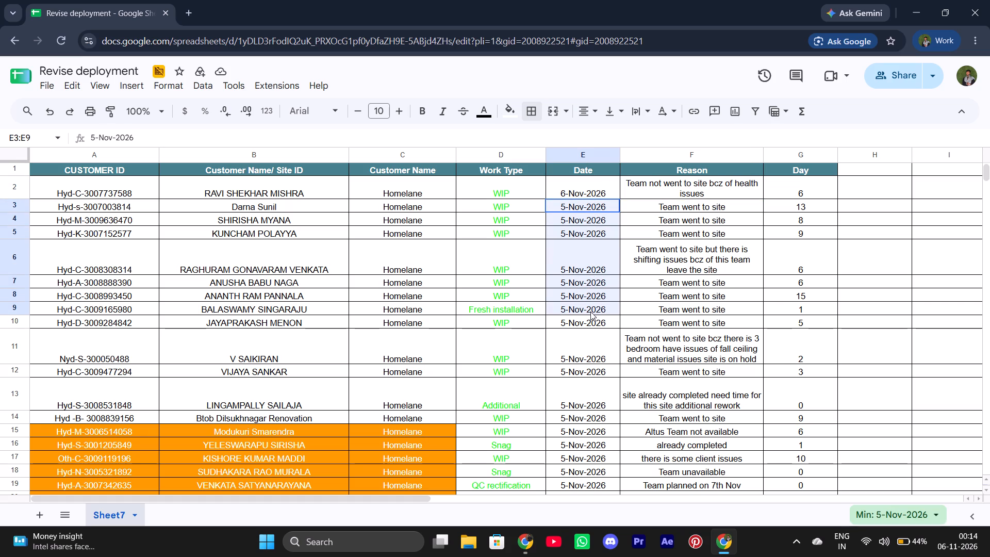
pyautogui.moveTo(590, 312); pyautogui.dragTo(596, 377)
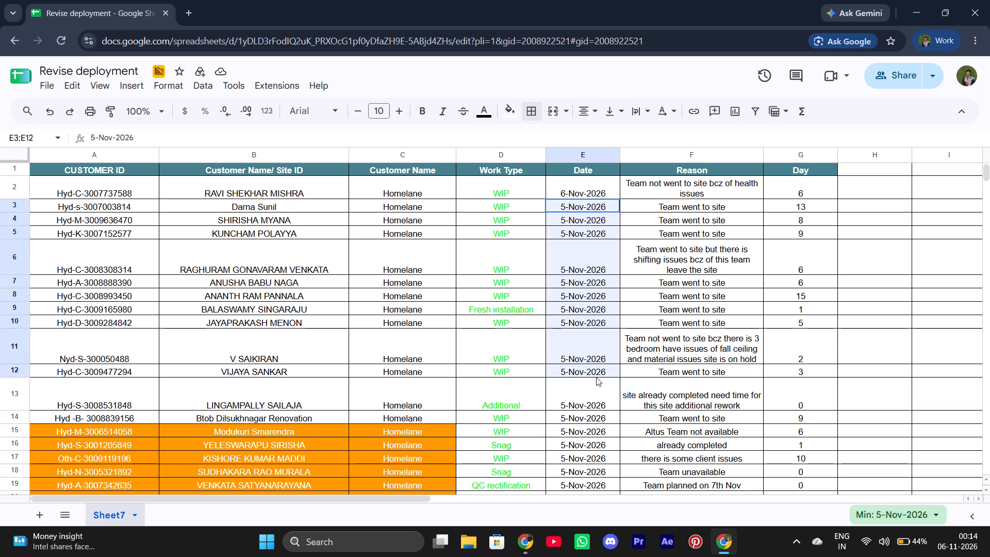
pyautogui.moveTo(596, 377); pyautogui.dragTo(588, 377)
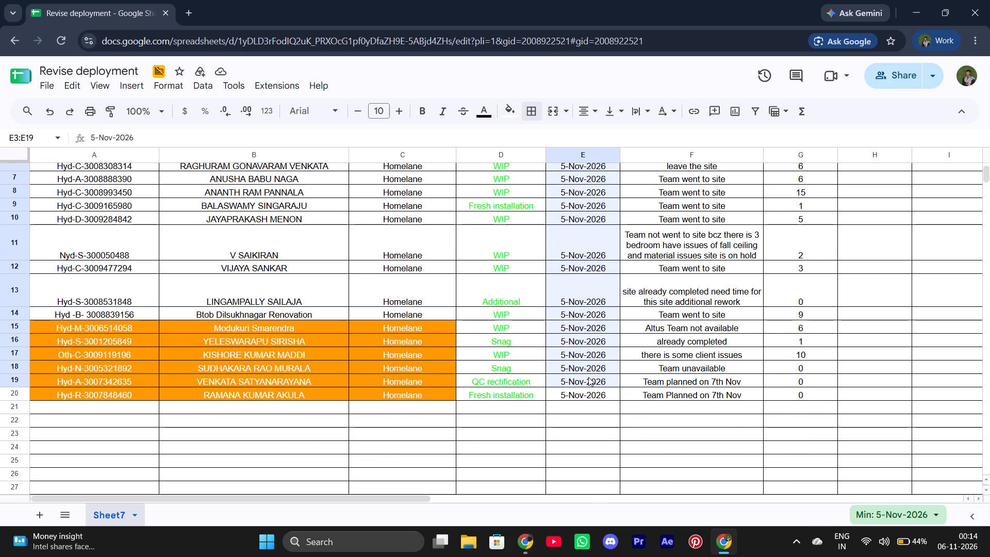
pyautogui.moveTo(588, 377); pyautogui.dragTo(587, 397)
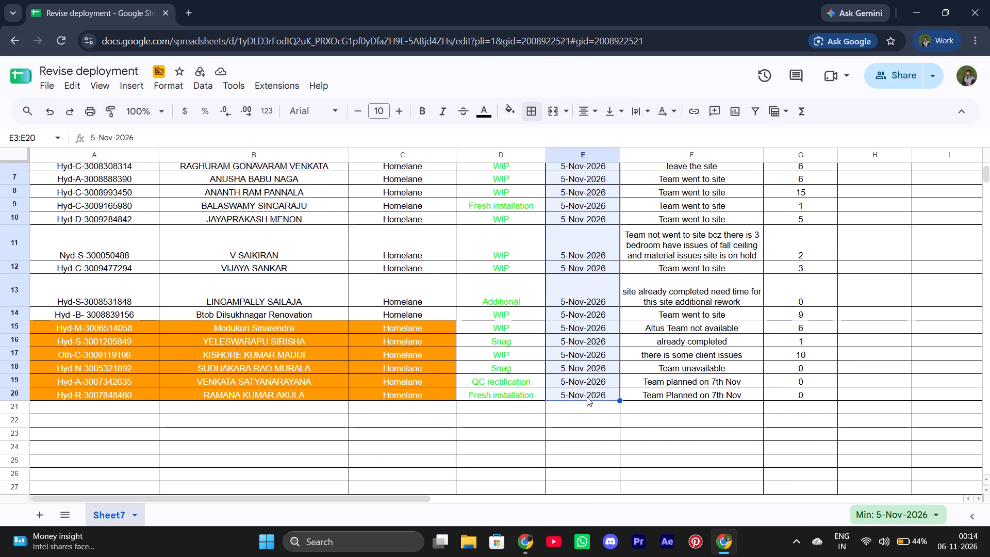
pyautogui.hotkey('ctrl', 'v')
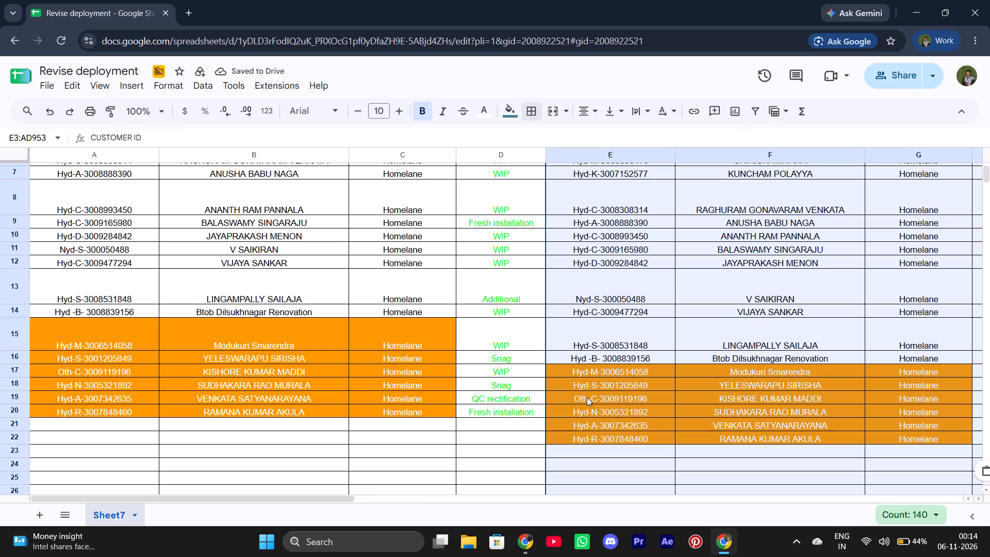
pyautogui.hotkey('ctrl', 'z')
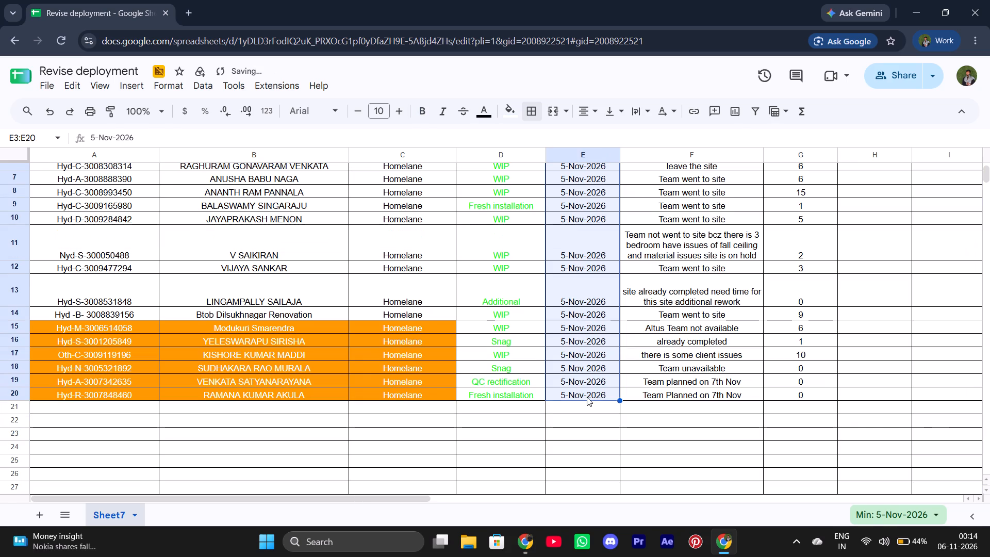
# Copy the 6-Nov-2026 date from E2 and paste it over the remaining Date cells, E3 to E20.
pyautogui.scroll(3, 587, 397)
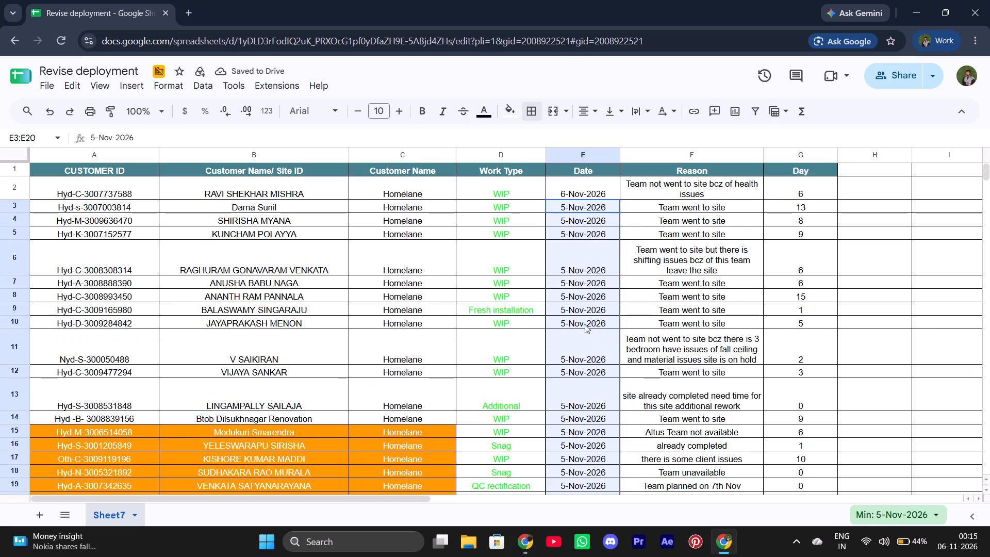
pyautogui.click(582, 183)
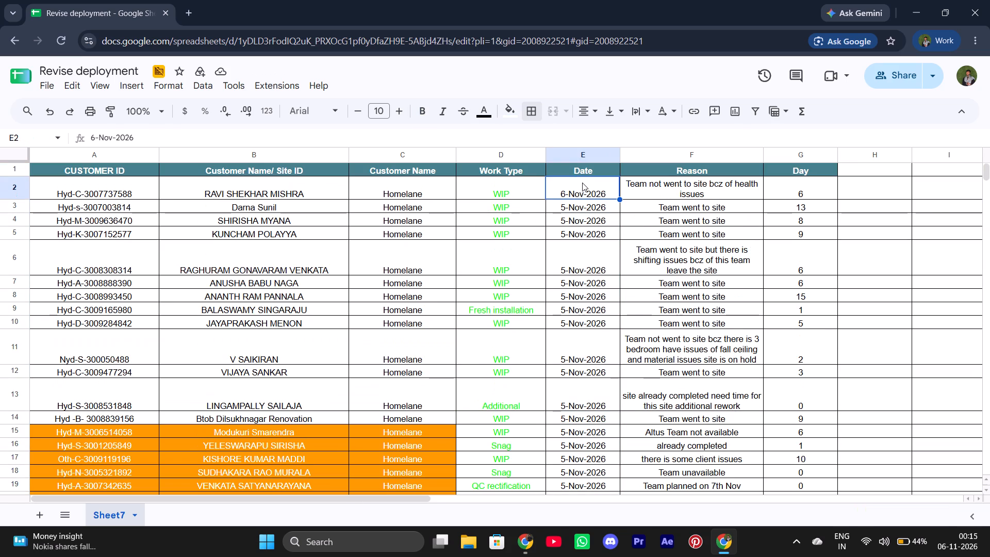
pyautogui.hotkey('ctrl', 'c')
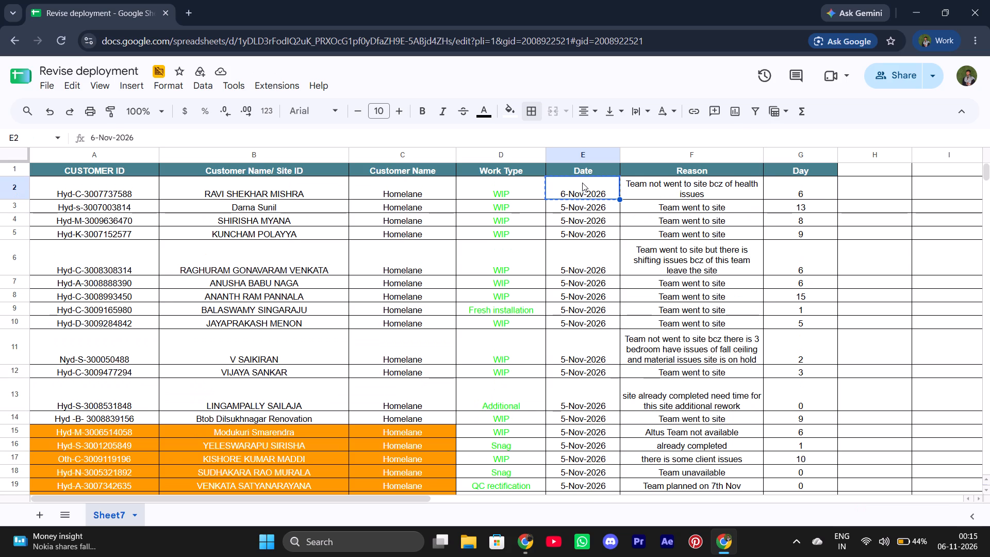
pyautogui.click(584, 208)
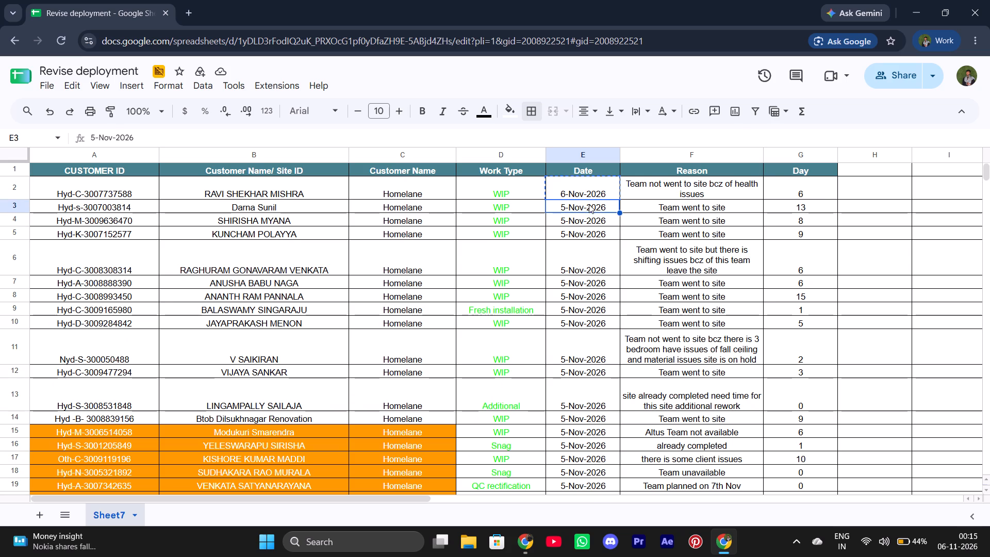
pyautogui.moveTo(589, 204); pyautogui.dragTo(590, 349)
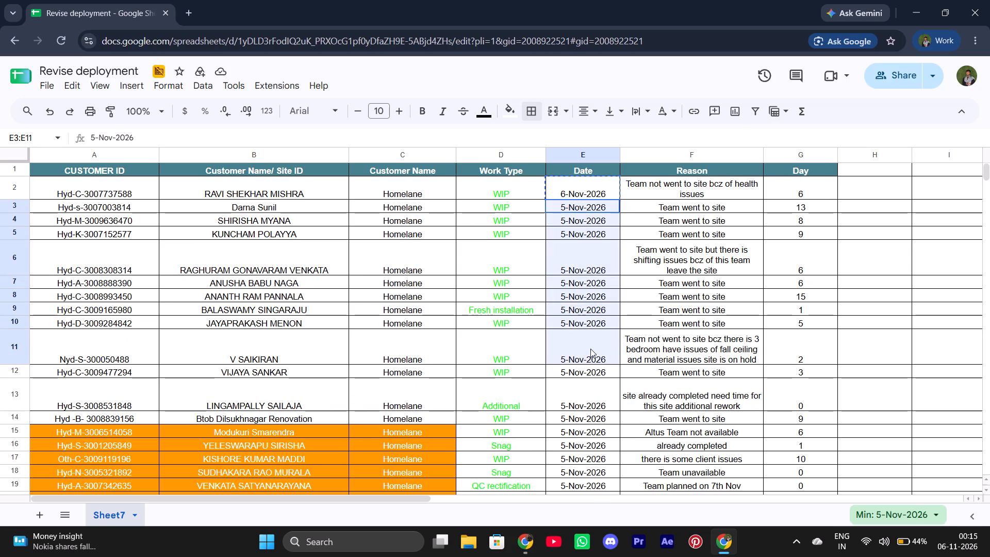
pyautogui.moveTo(590, 349); pyautogui.dragTo(597, 500)
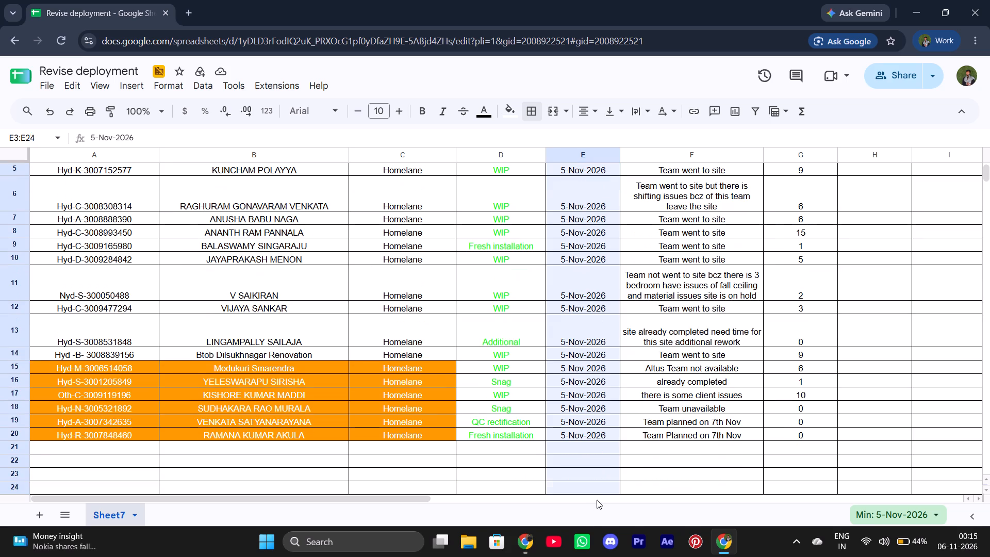
pyautogui.moveTo(597, 500); pyautogui.dragTo(583, 428)
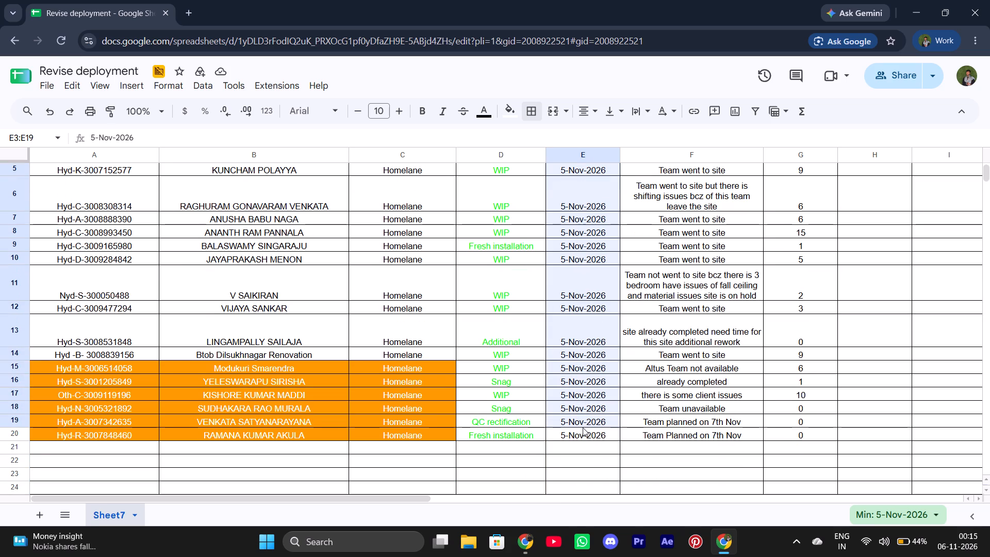
pyautogui.moveTo(583, 428); pyautogui.dragTo(583, 429)
pyautogui.hotkey('ctrl', 'v')
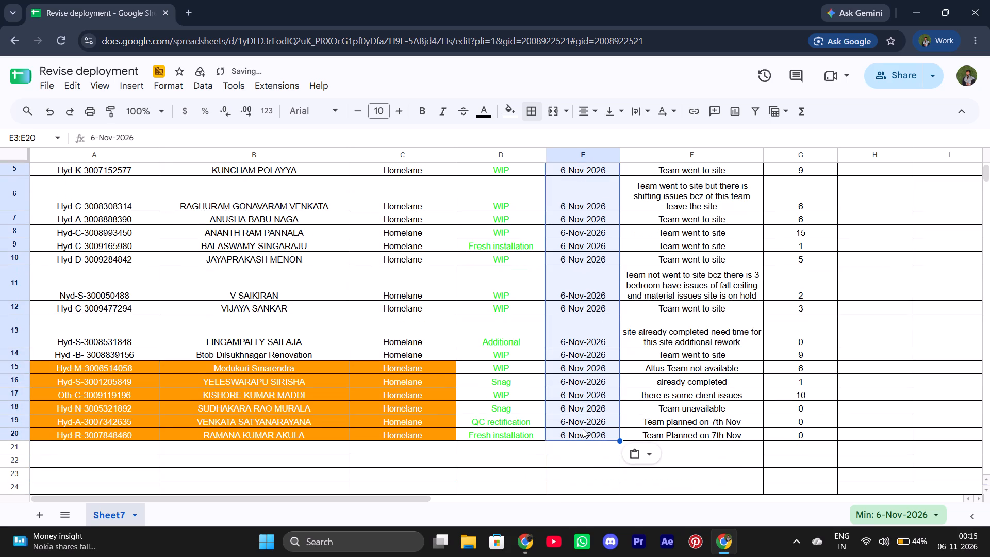
pyautogui.click(672, 460)
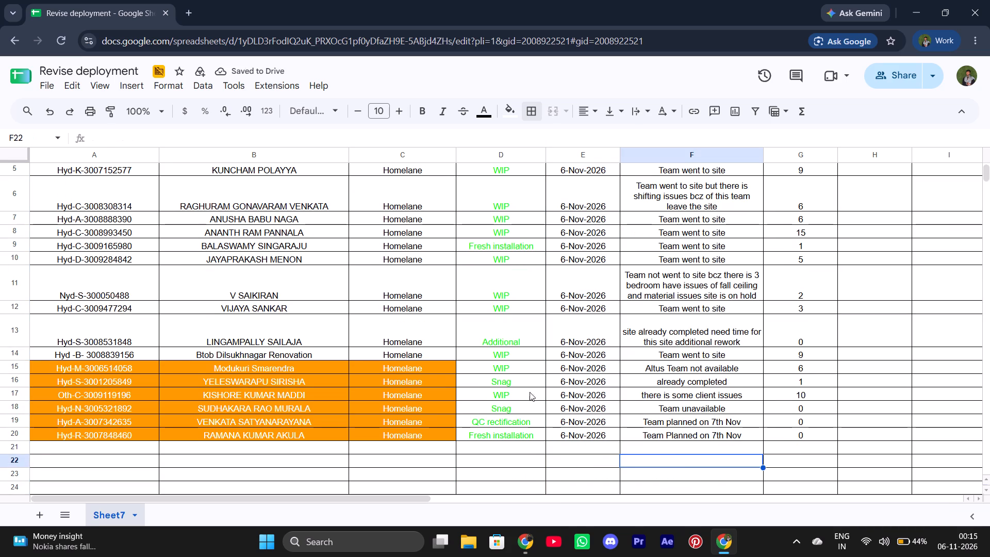
pyautogui.scroll(3, 276, 389)
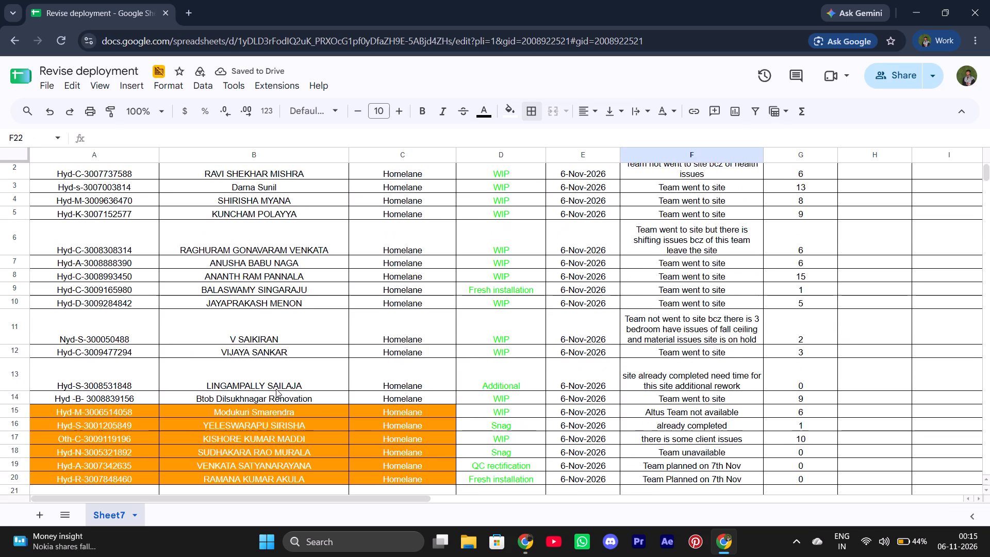
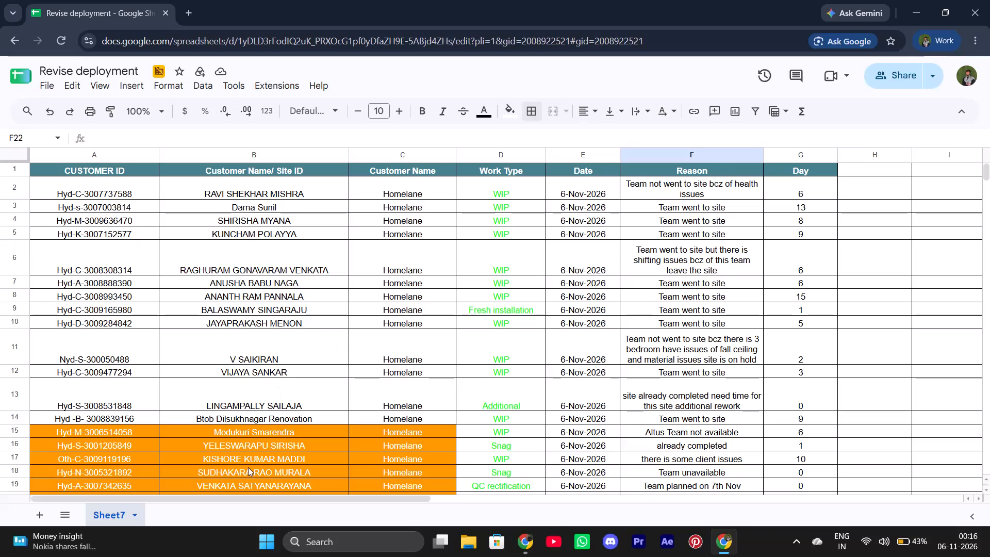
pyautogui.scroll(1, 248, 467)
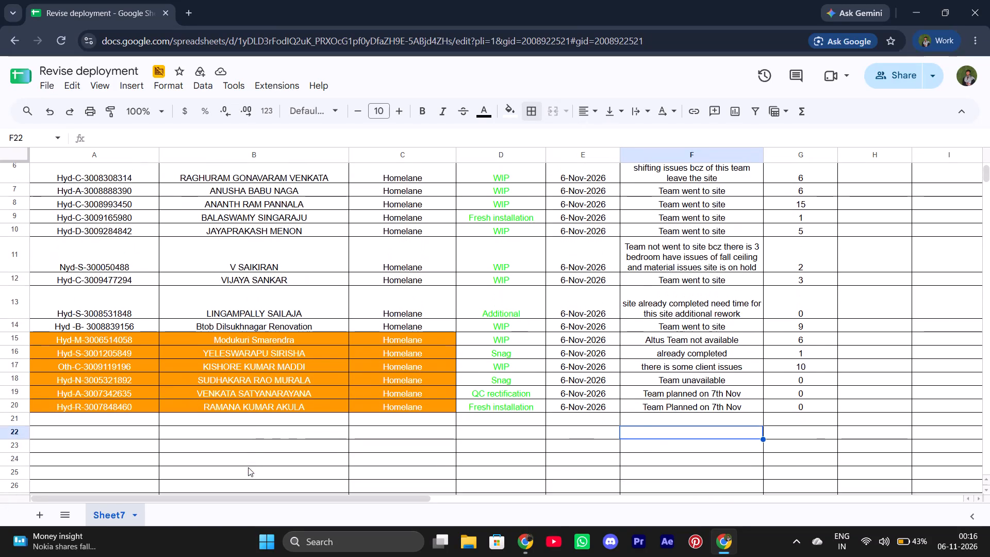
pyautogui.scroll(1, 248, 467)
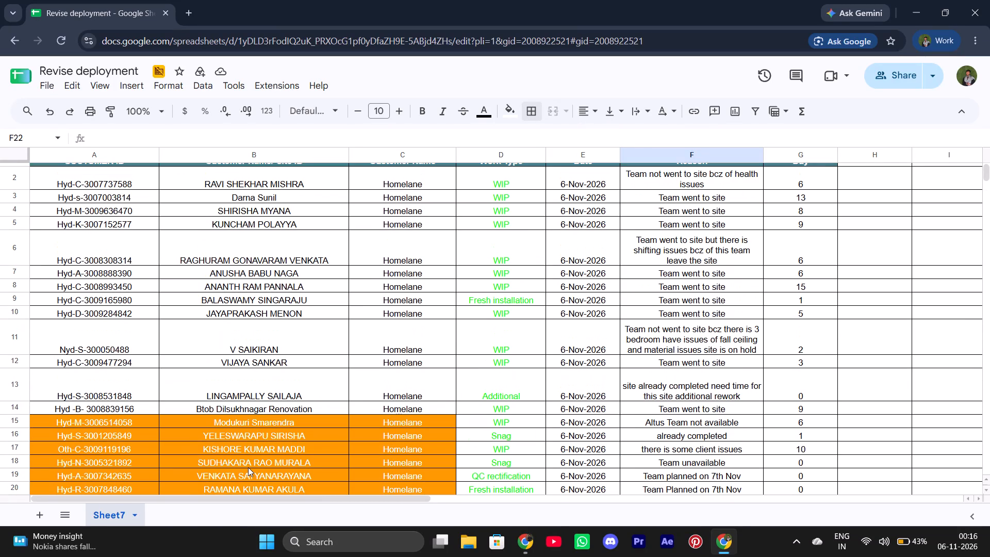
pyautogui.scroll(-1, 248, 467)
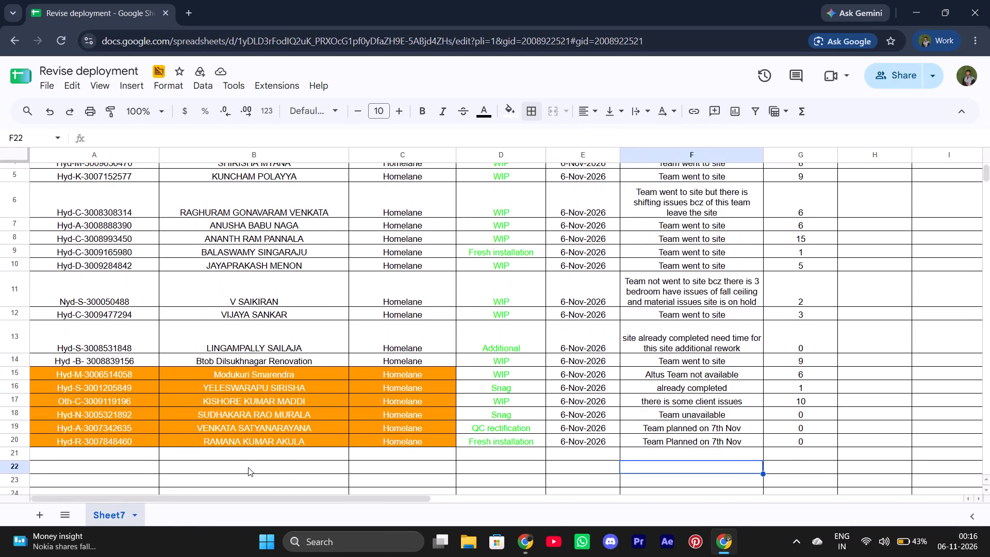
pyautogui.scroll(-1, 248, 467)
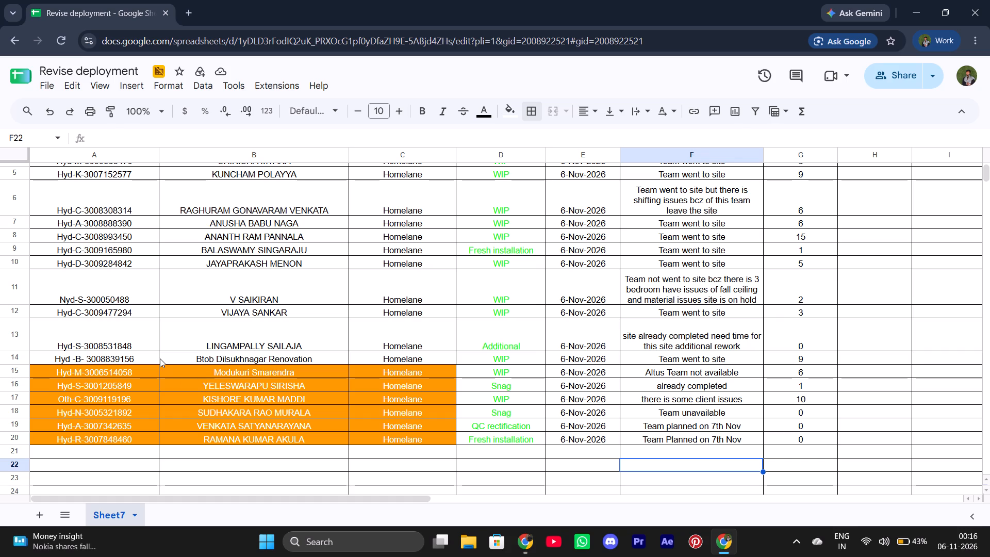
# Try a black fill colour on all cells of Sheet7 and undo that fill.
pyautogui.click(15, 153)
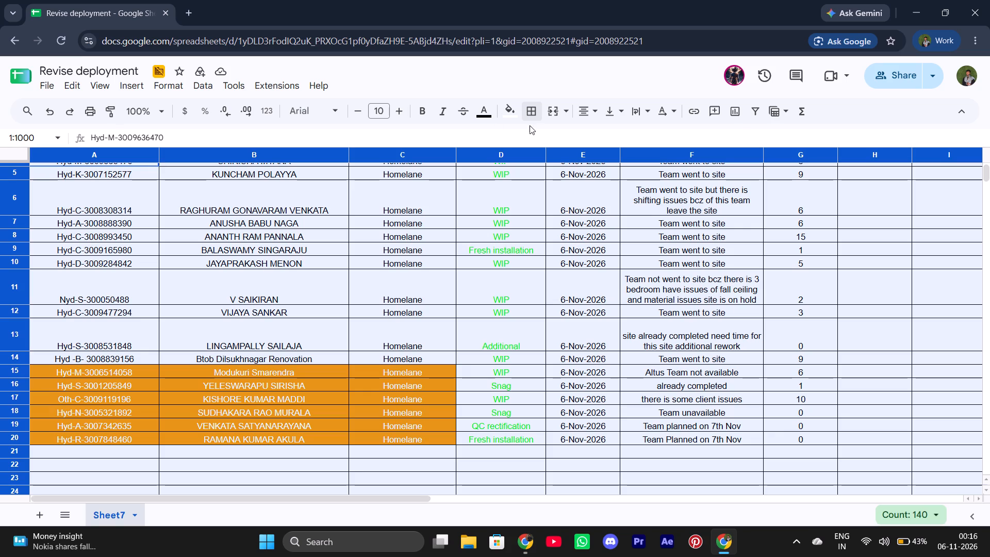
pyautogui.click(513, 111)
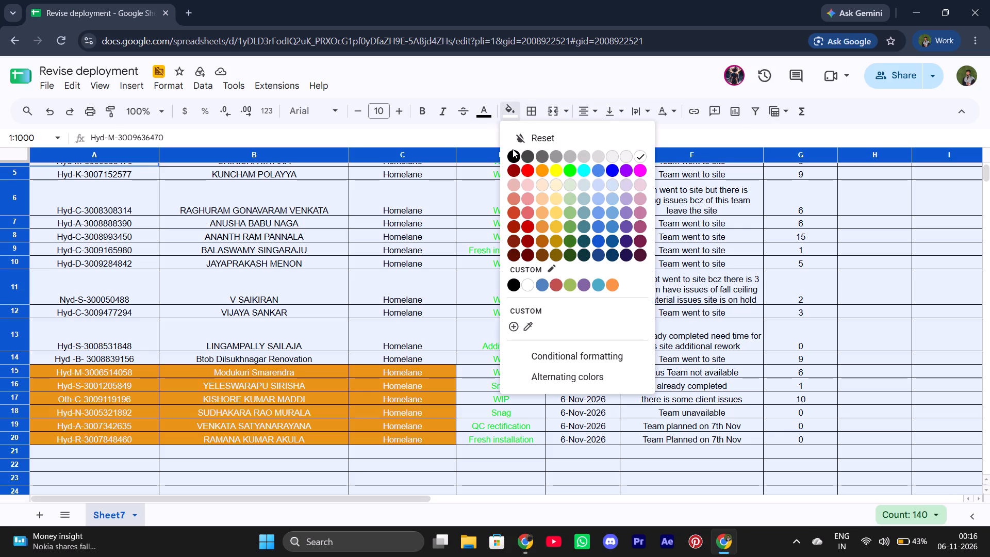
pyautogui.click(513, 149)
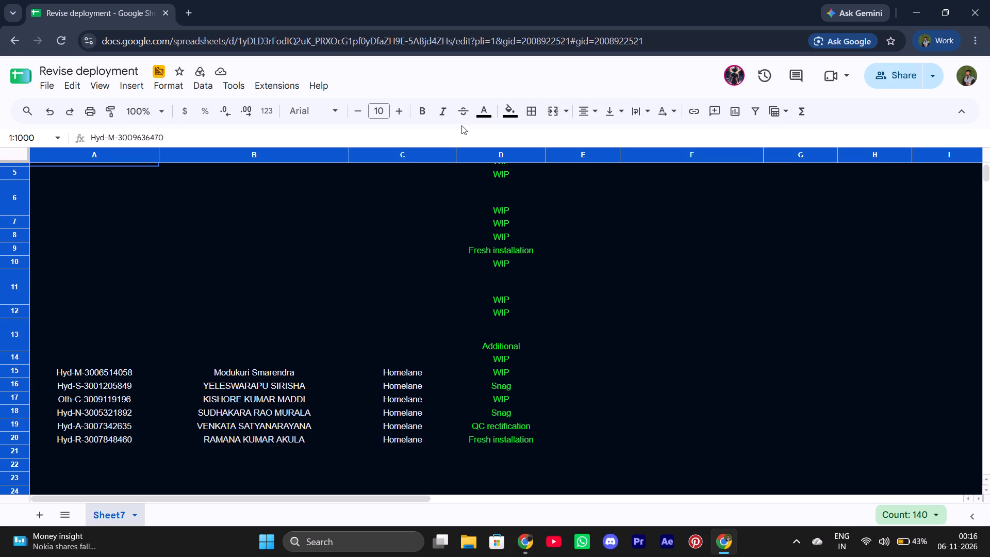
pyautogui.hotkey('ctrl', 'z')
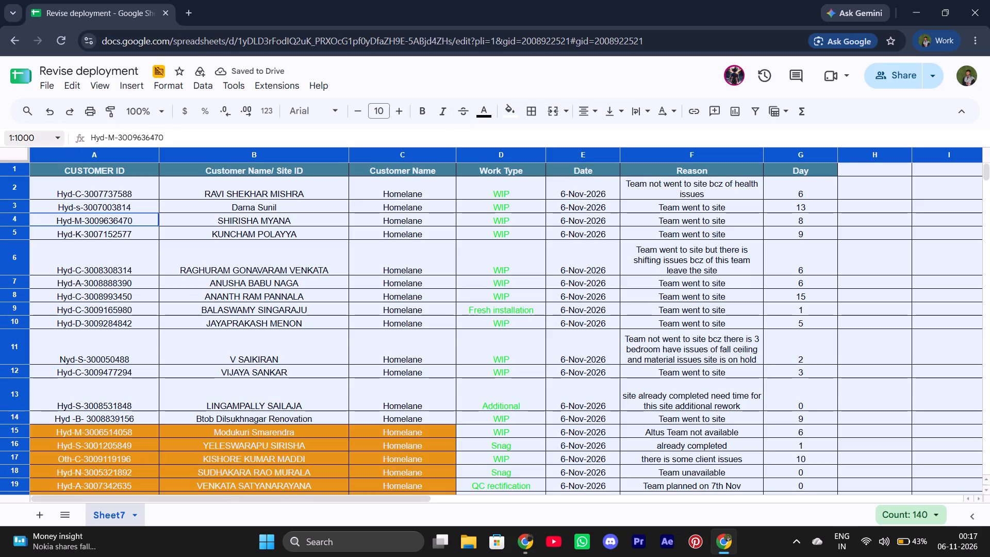
# Select all cells of Sheet7.
pyautogui.click(13, 155)
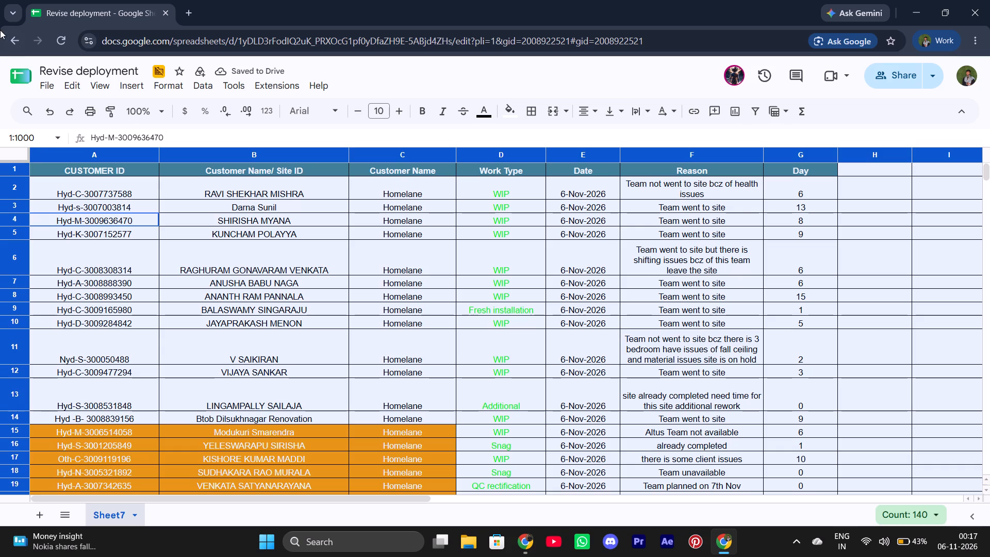
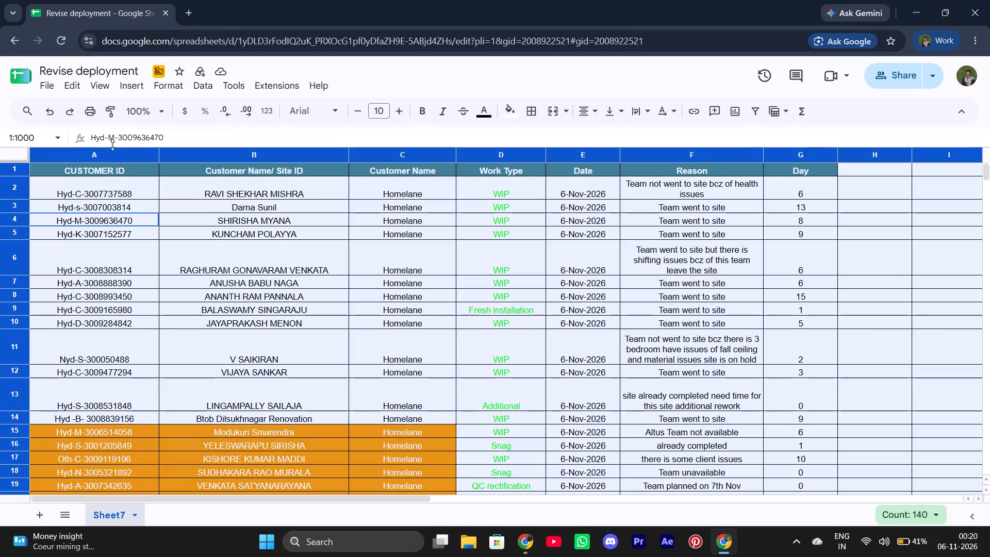
# Replace the whole-sheet selection in Sheet7 with the single customer ID cell A4.
pyautogui.click(72, 224)
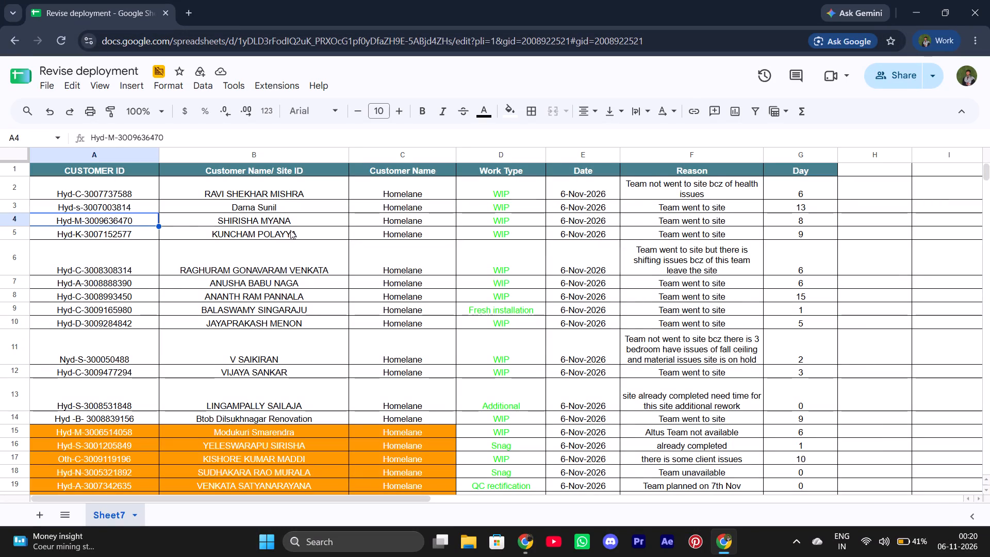
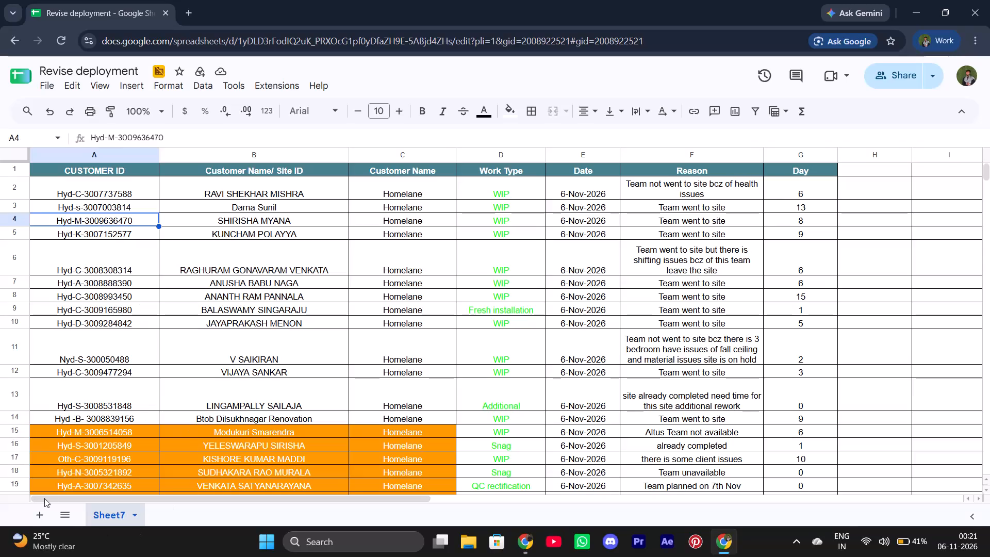
# Open the hidden sheet 02/26 and copy its row 2 into empty row 24 of Sheet7.
pyautogui.click(75, 512)
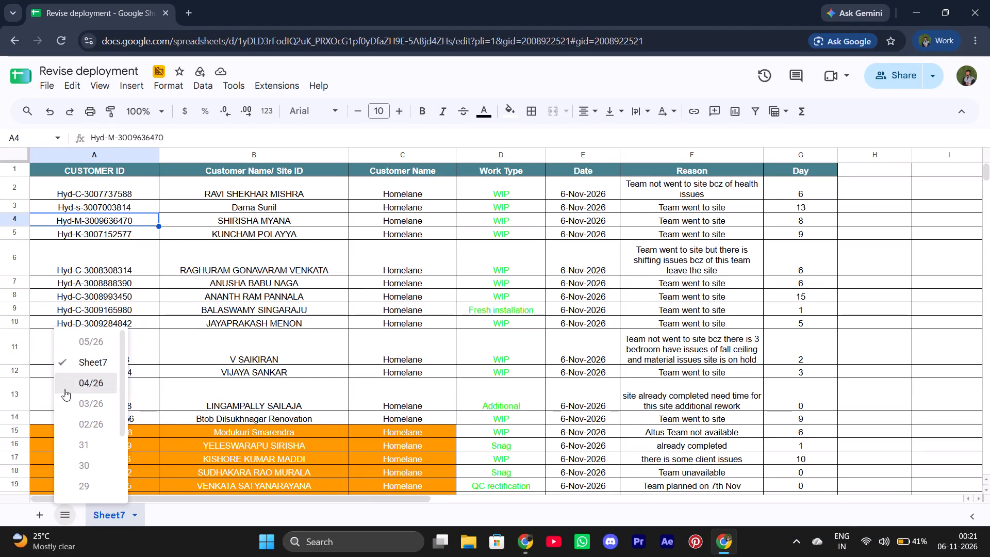
pyautogui.click(88, 433)
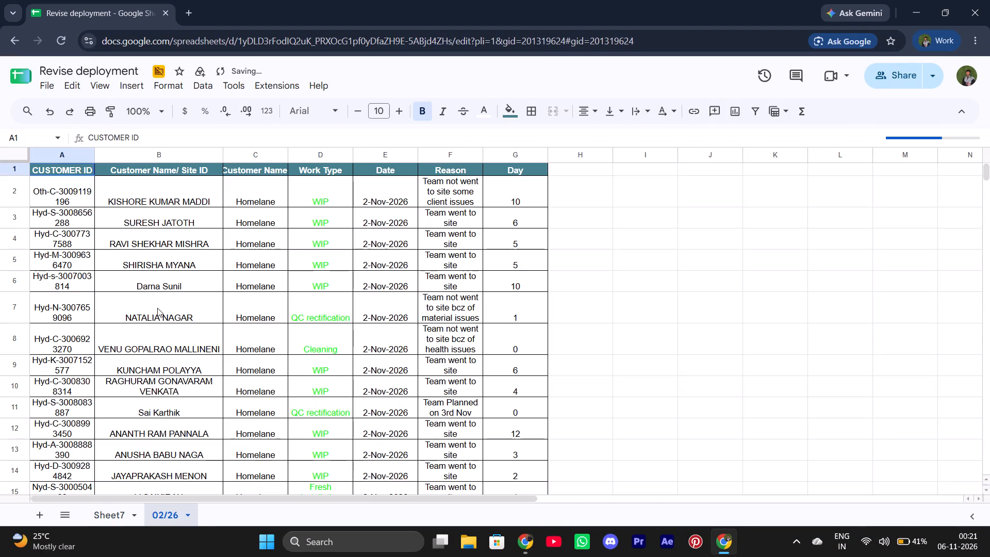
pyautogui.click(9, 201)
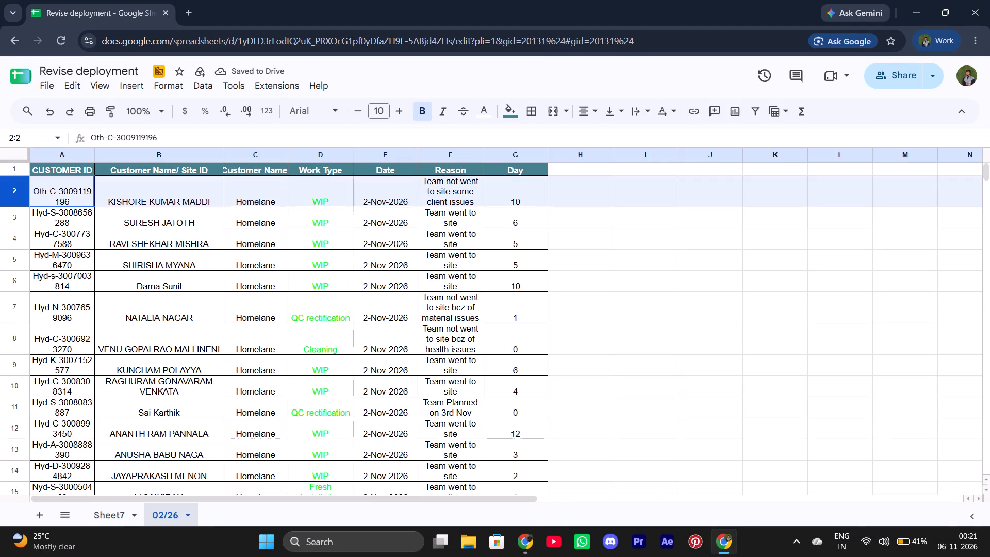
pyautogui.hotkey('ctrl', 'c')
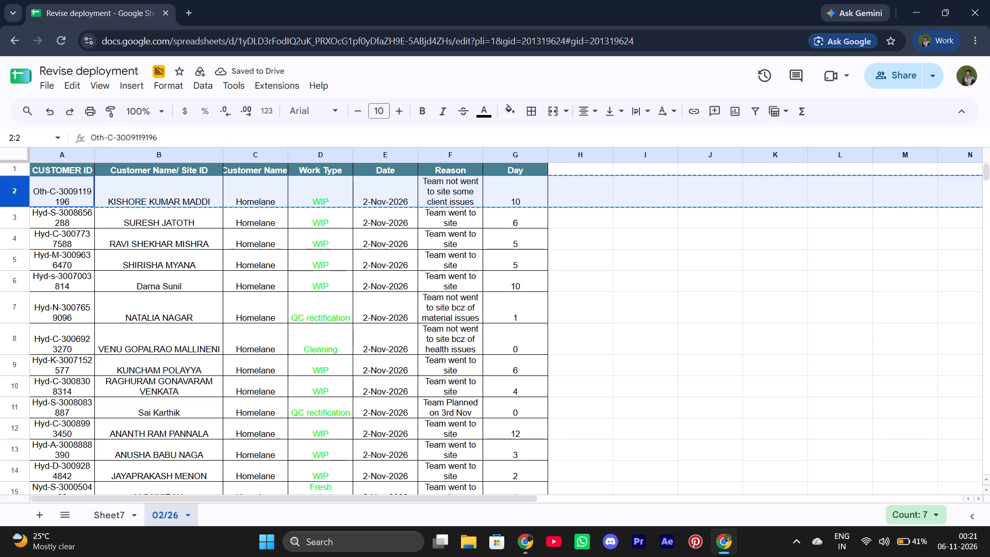
pyautogui.click(108, 519)
pyautogui.scroll(-2, 240, 479)
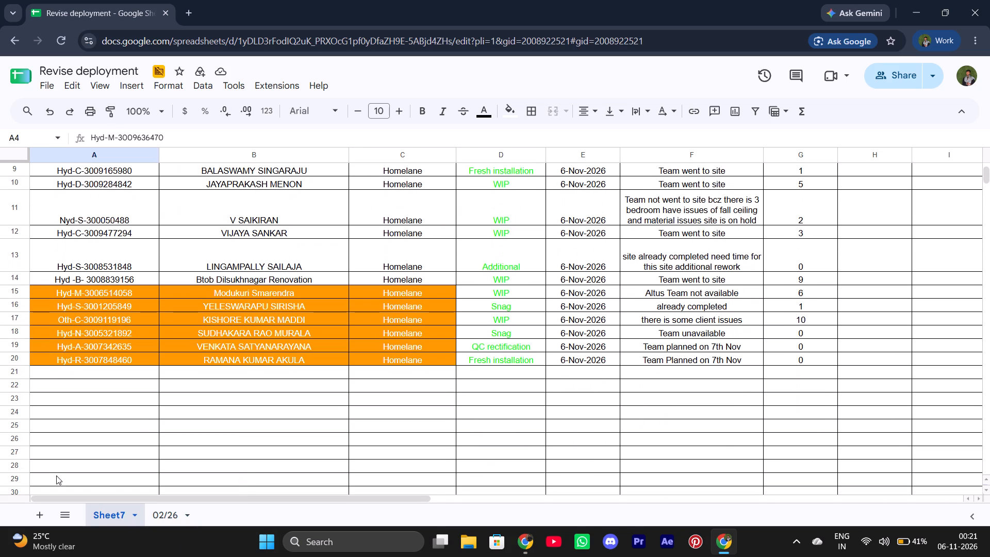
pyautogui.click(18, 414)
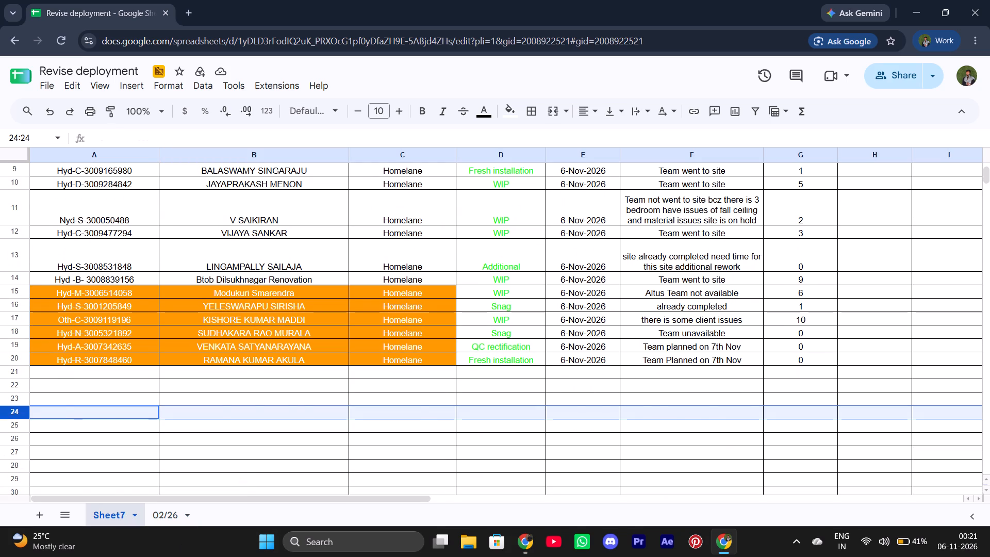
pyautogui.hotkey('ctrl', 'v')
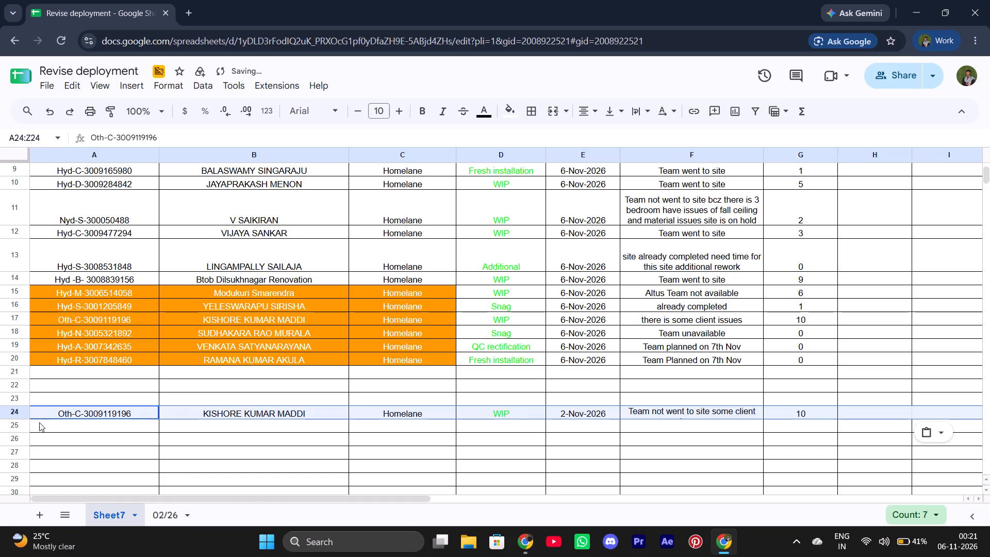
# Move the pasted 2-Nov-2026 row from row 24 of Sheet7 to directly below the header row.
pyautogui.click(13, 411)
pyautogui.moveTo(13, 411); pyautogui.dragTo(0, 201)
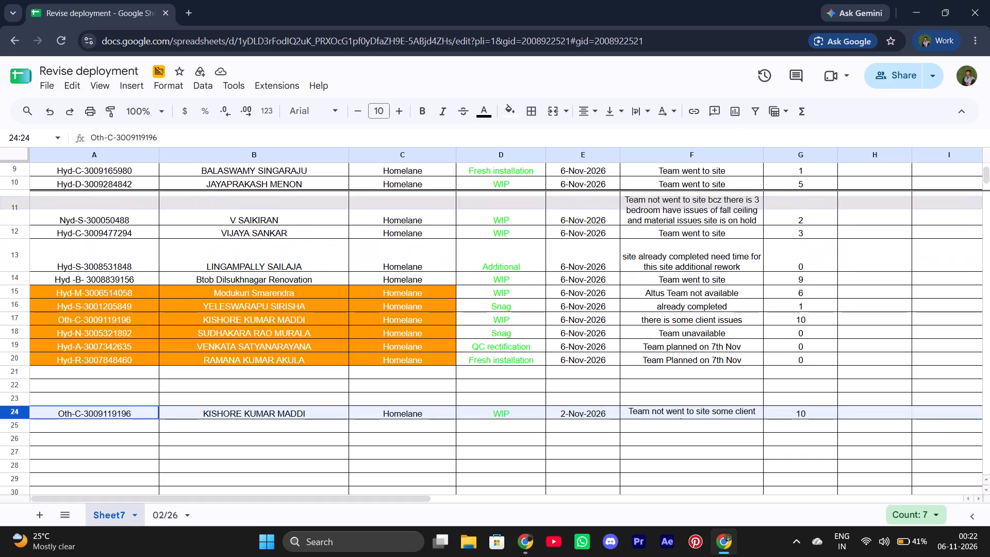
pyautogui.moveTo(0, 201); pyautogui.dragTo(0, 177)
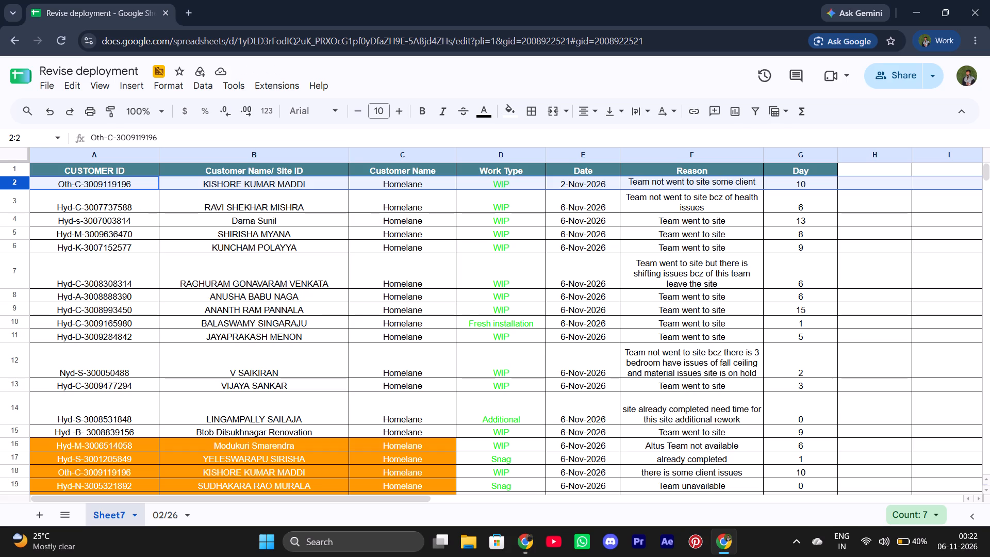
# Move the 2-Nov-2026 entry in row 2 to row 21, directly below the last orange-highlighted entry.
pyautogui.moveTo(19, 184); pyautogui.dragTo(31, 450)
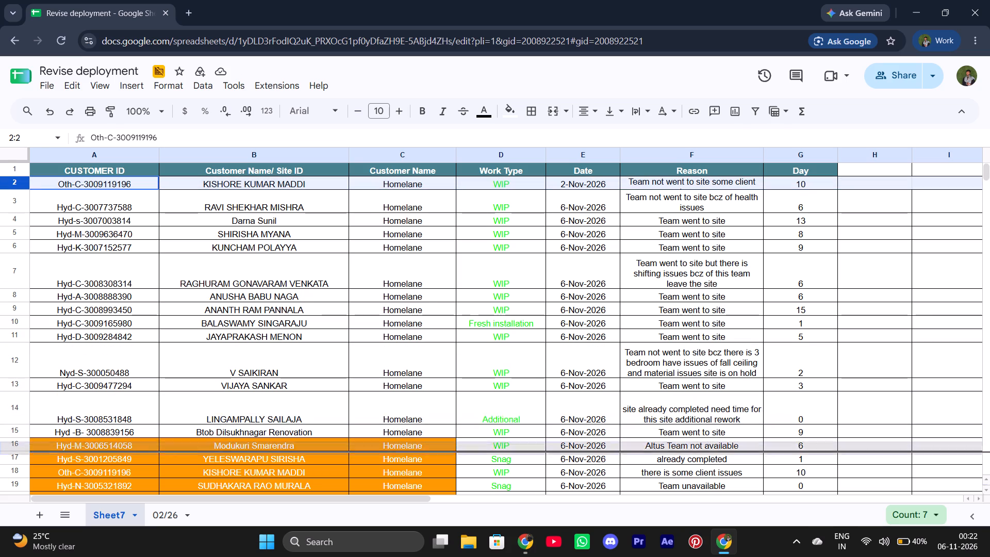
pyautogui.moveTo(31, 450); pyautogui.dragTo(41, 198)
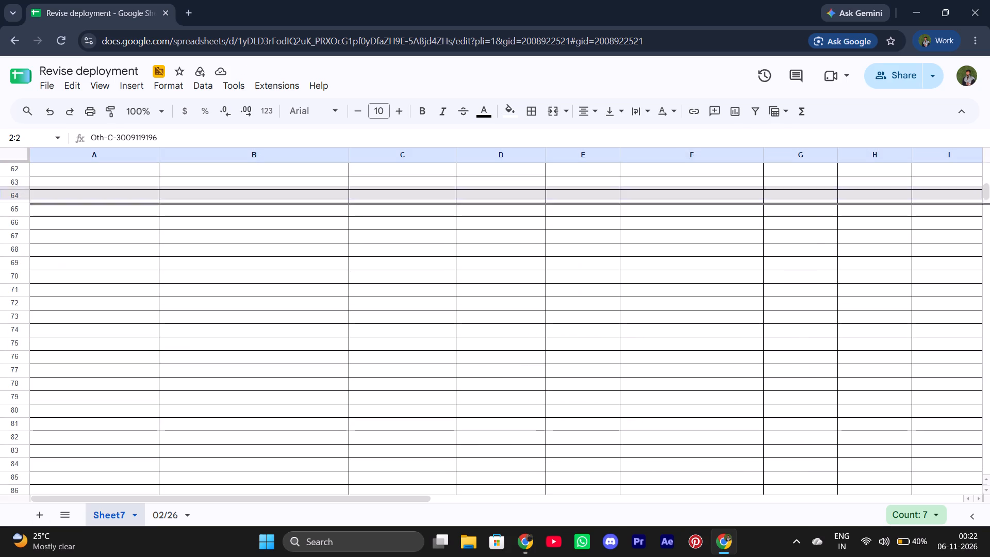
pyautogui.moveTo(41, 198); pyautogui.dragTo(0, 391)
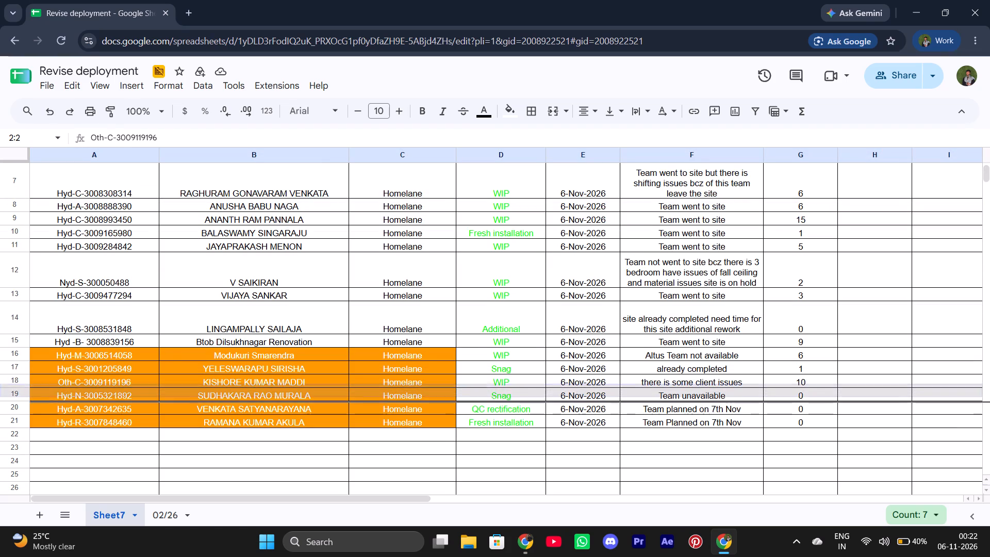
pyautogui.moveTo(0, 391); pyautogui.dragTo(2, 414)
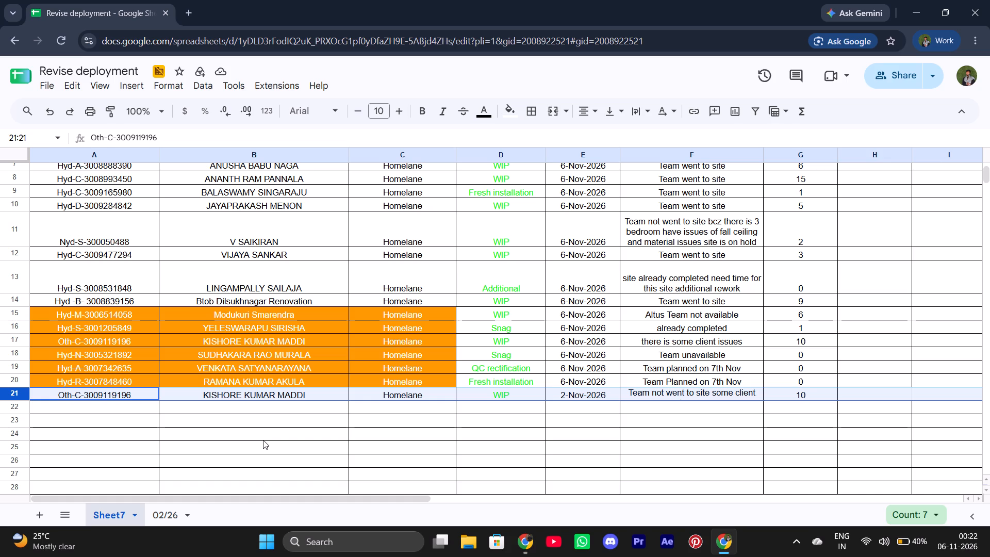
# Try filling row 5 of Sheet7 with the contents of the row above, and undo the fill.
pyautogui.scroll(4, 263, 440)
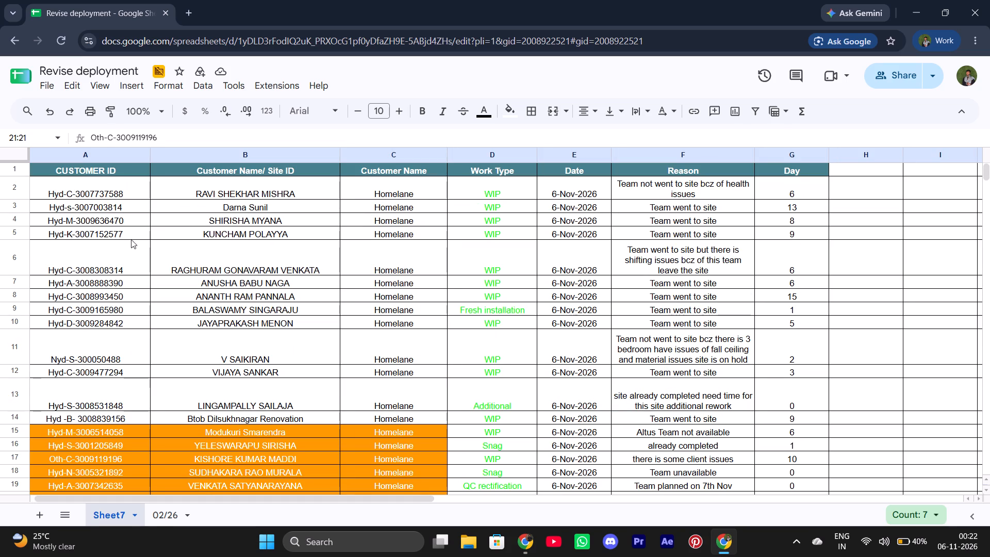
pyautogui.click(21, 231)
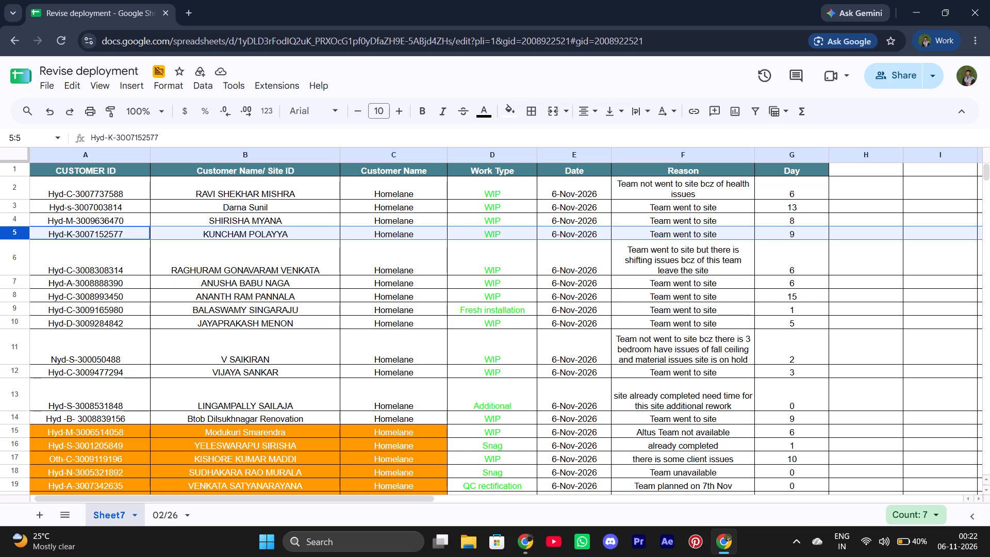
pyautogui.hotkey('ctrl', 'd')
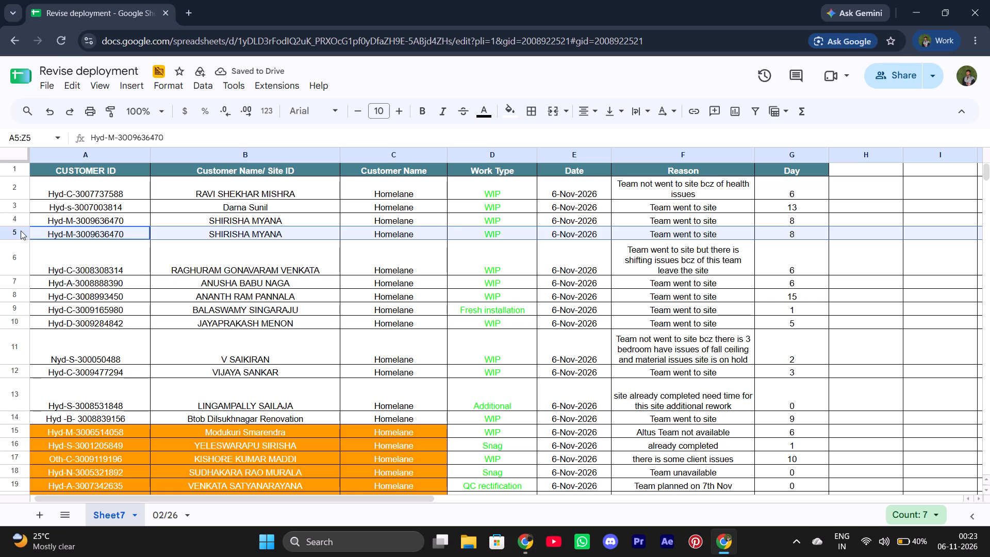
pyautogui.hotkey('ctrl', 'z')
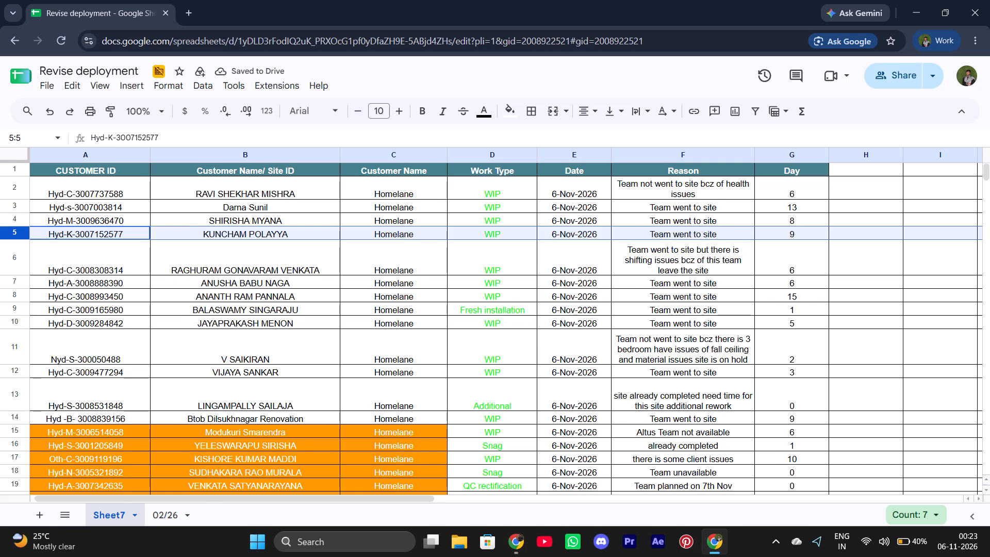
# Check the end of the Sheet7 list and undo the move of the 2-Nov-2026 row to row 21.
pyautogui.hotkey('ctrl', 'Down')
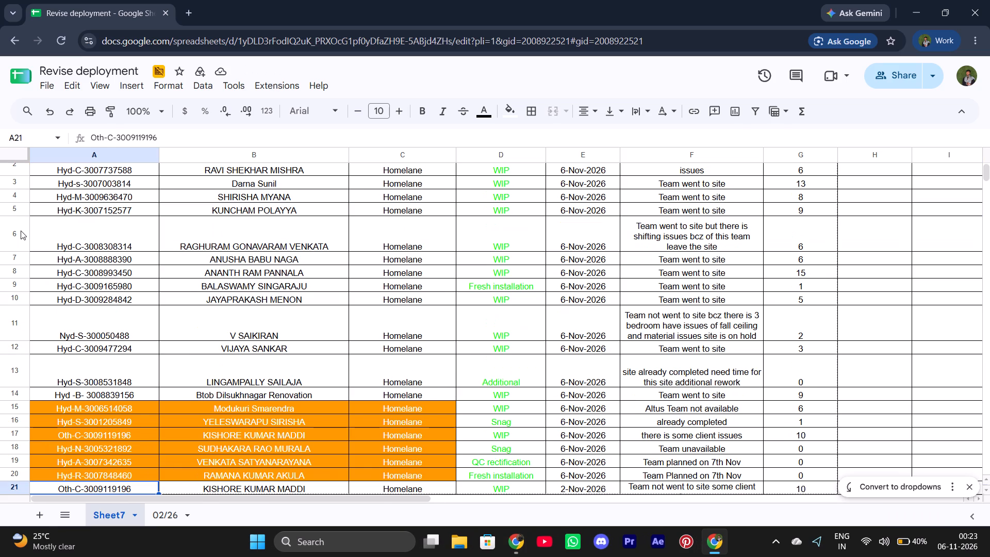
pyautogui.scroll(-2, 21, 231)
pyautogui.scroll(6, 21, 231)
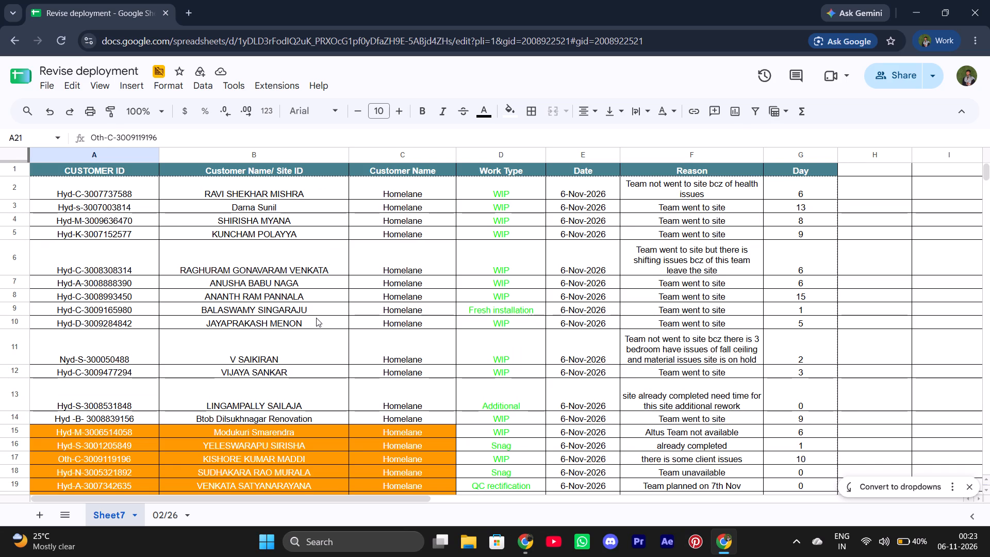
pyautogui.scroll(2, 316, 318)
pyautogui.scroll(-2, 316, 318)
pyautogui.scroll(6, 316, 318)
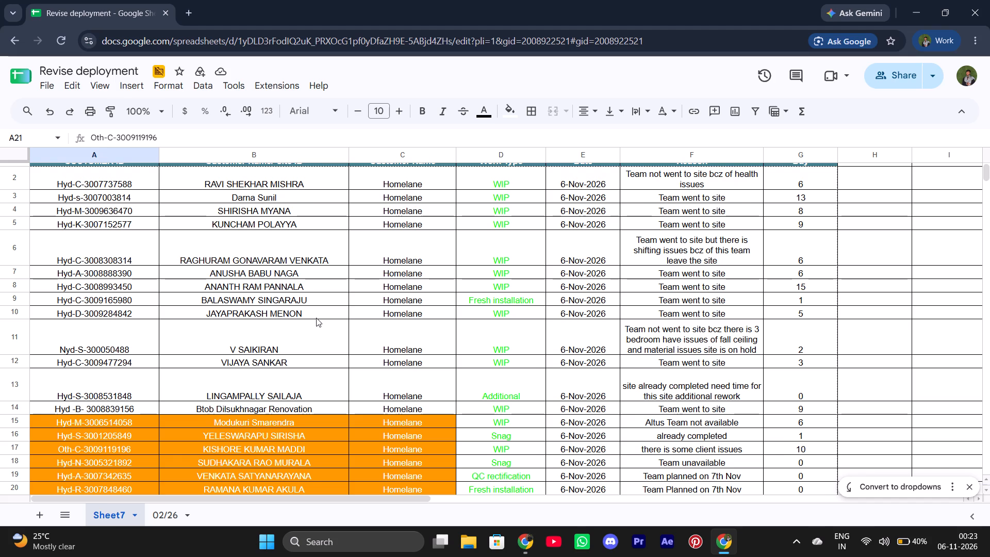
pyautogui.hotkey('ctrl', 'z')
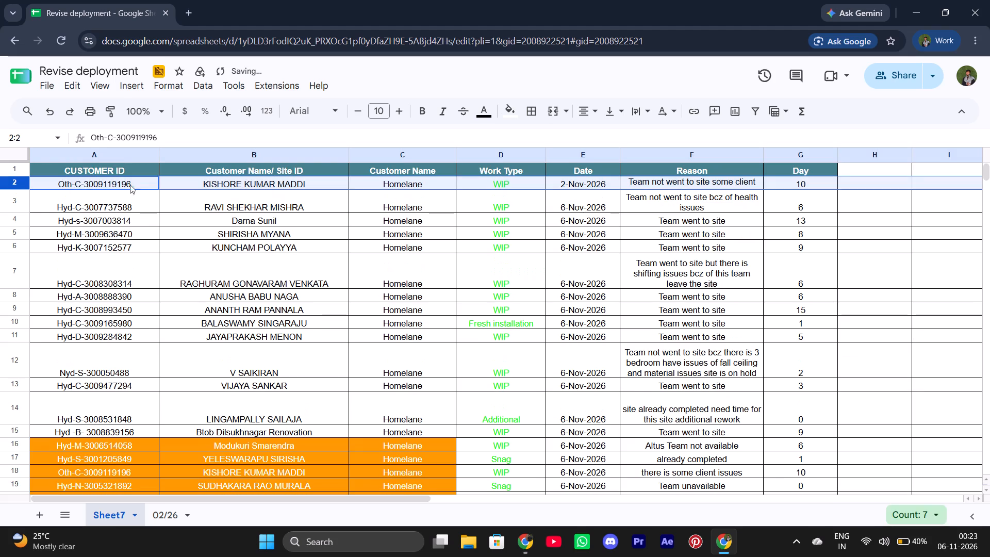
# Move the 2-Nov-2026 entry from row 2 to row 21, directly below the last orange-highlighted entry.
pyautogui.moveTo(19, 184); pyautogui.dragTo(9, 460)
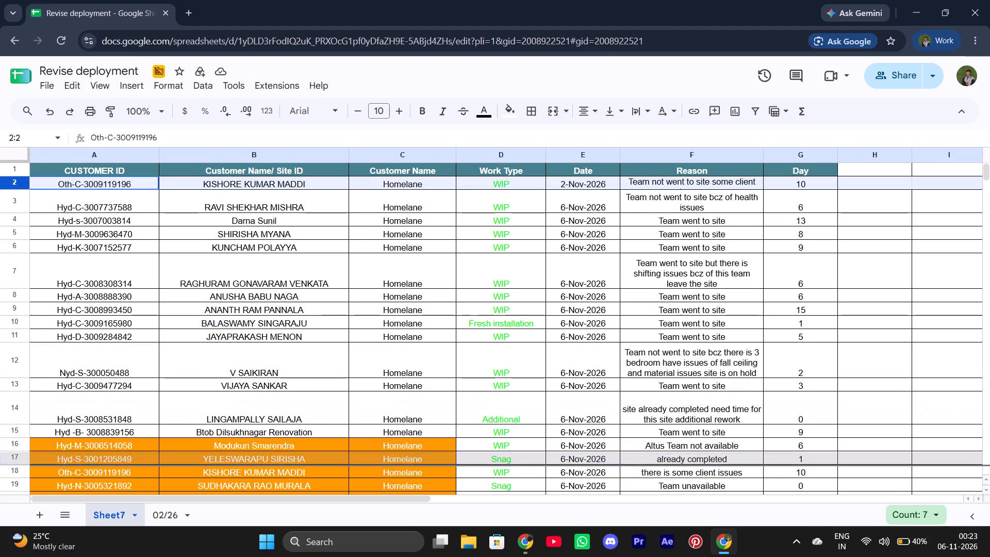
pyautogui.moveTo(9, 460); pyautogui.dragTo(3, 373)
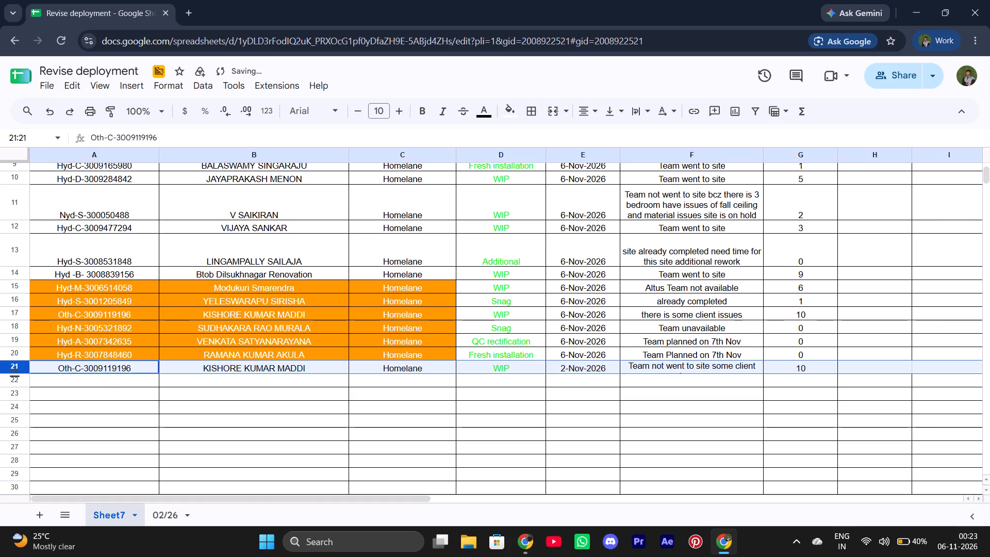
# Select the whole of row 5 in Sheet7.
pyautogui.scroll(6, 21, 345)
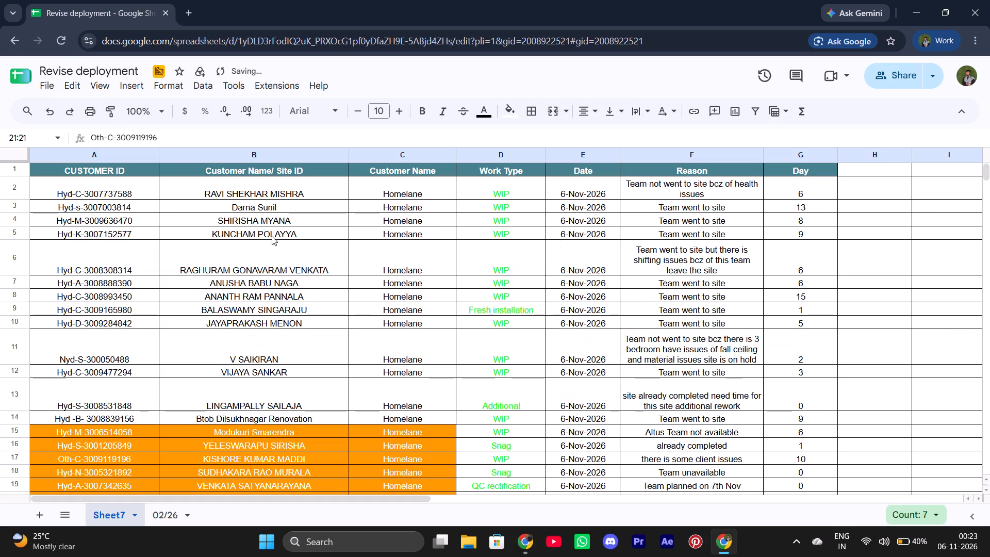
pyautogui.click(22, 230)
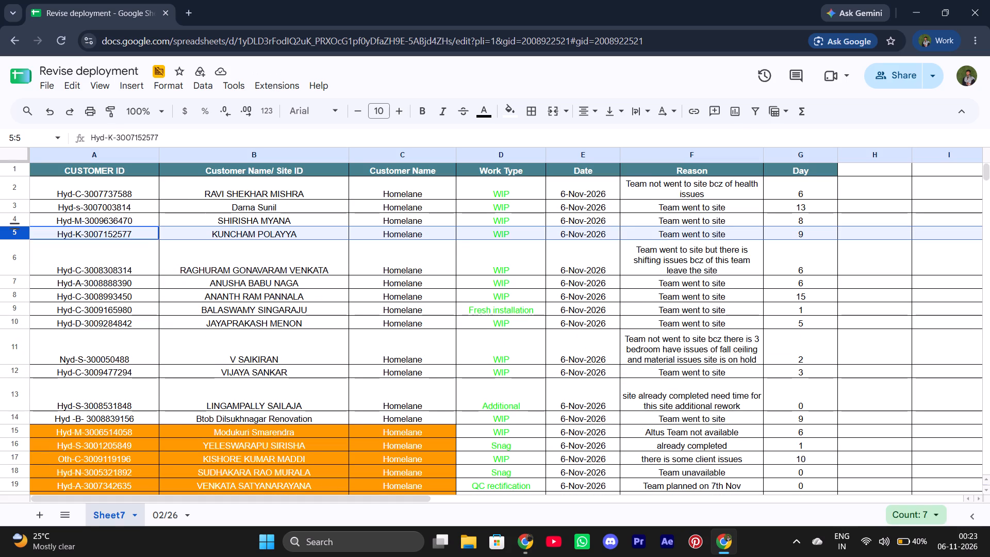
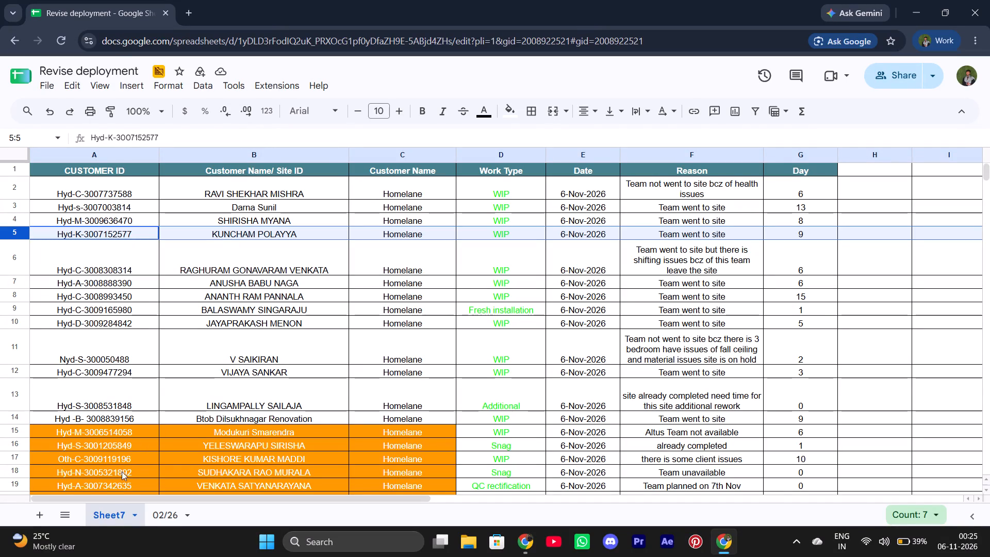
# Move the orange-highlighted Fresh installation entry from row 20 to row 9, directly above the other Fresh installation entry.
pyautogui.scroll(-1, 160, 469)
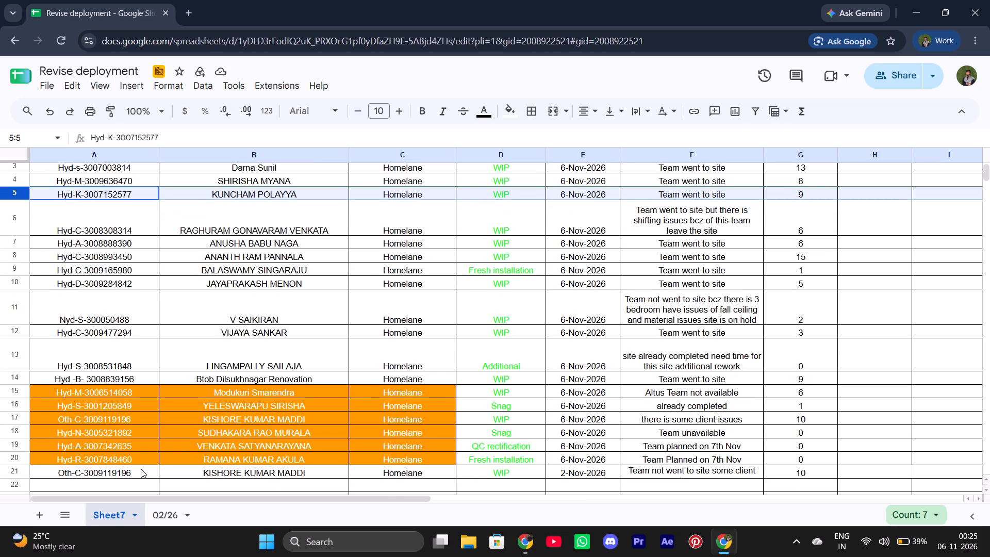
pyautogui.click(14, 458)
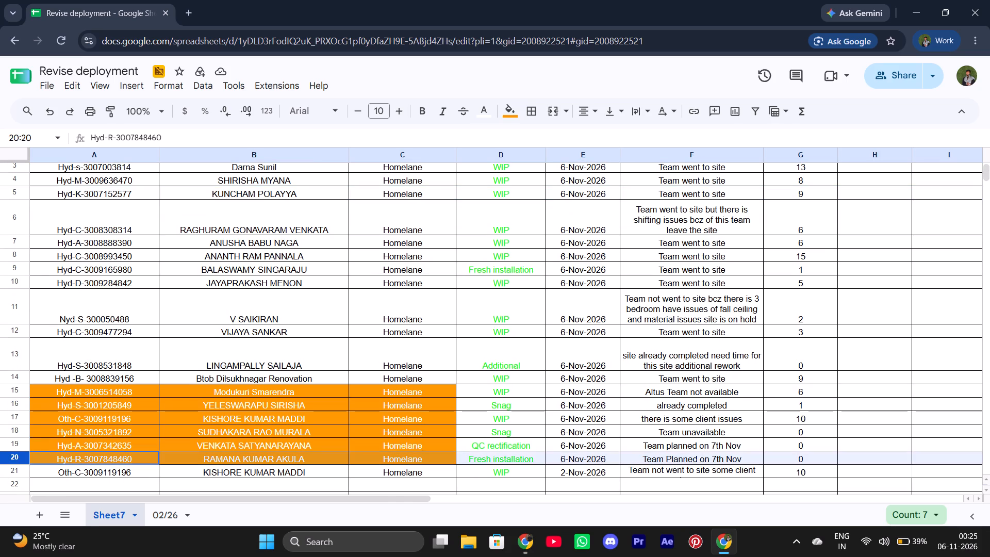
pyautogui.moveTo(14, 458); pyautogui.dragTo(26, 330)
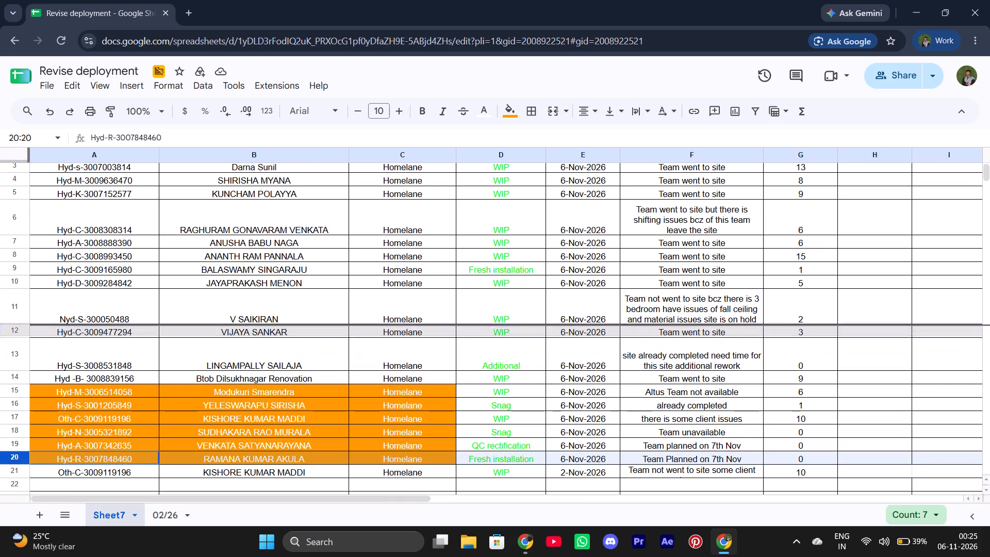
pyautogui.moveTo(26, 330); pyautogui.dragTo(24, 274)
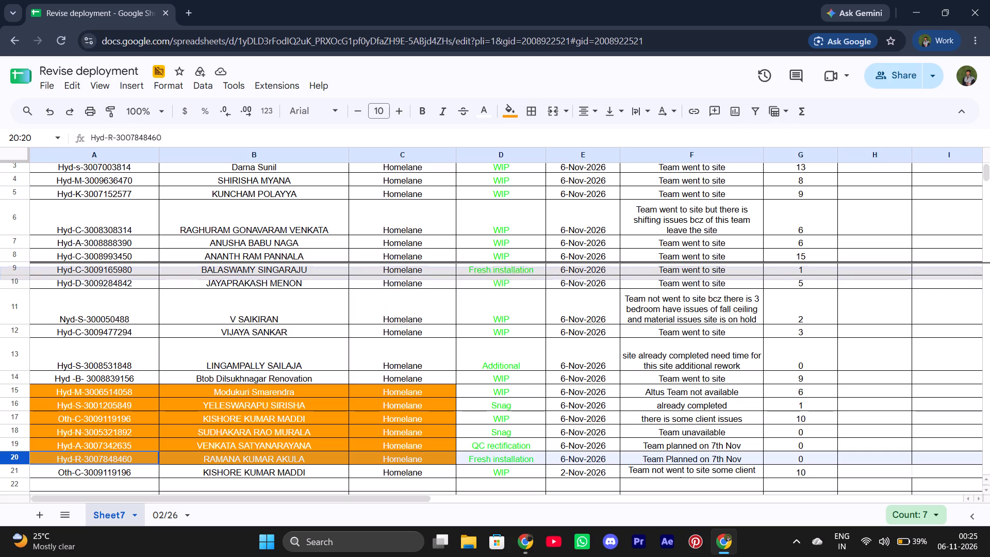
pyautogui.moveTo(24, 274); pyautogui.dragTo(23, 272)
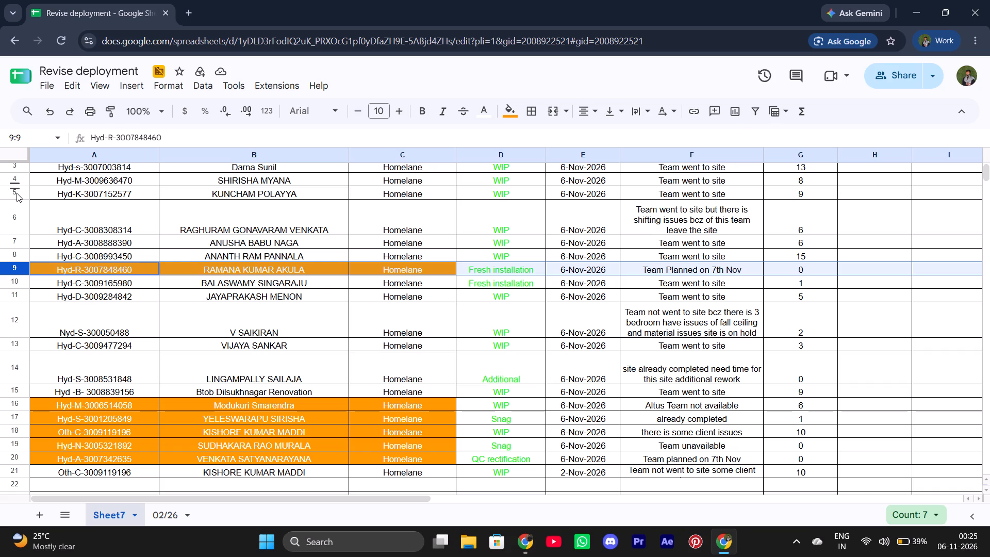
# Delete row 5, the WIP entry with a day value of 9, from Sheet7.
pyautogui.click(16, 193)
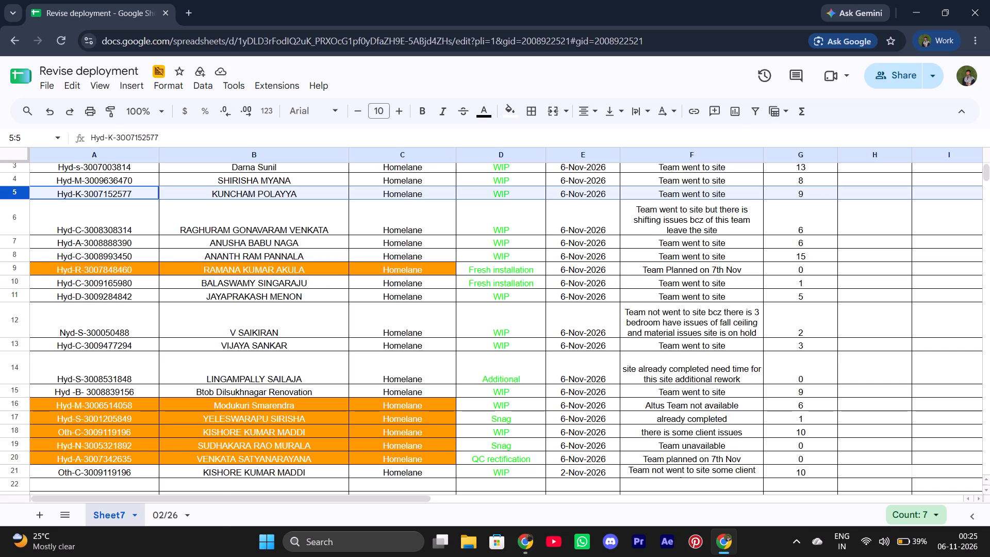
pyautogui.rightClick(16, 193)
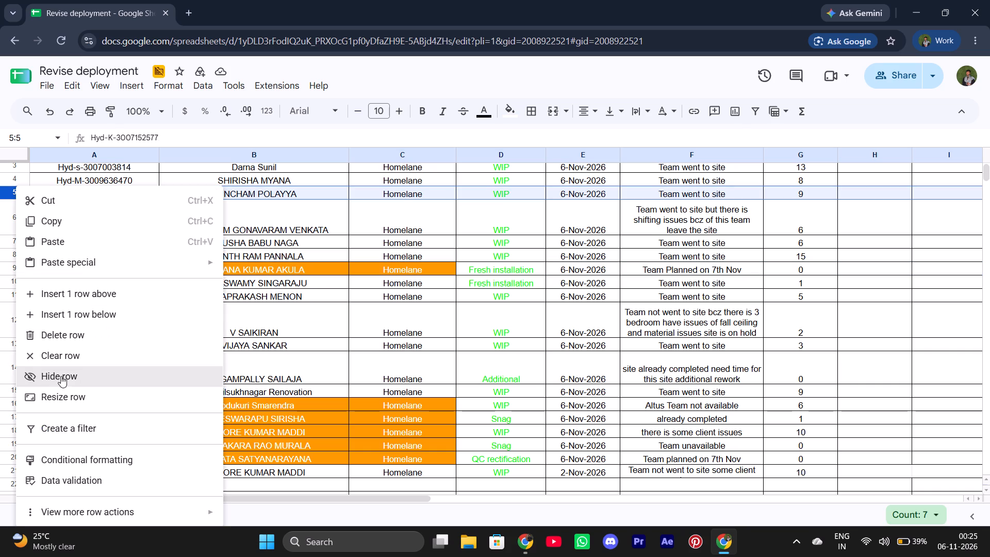
pyautogui.click(72, 334)
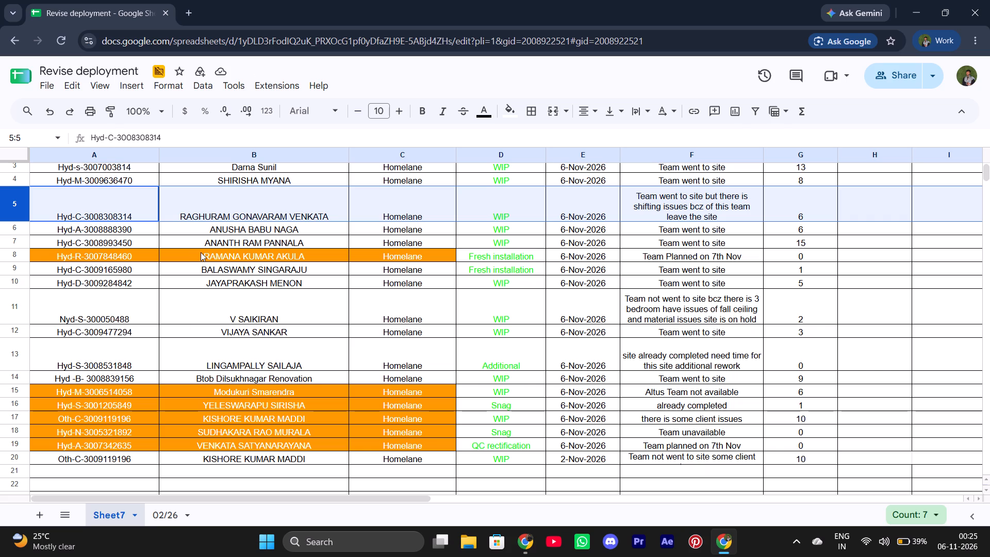
# Move the orange-highlighted Fresh installation entry from row 8 to row 9, directly below the other Fresh installation entry.
pyautogui.click(22, 256)
pyautogui.moveTo(22, 256); pyautogui.dragTo(25, 280)
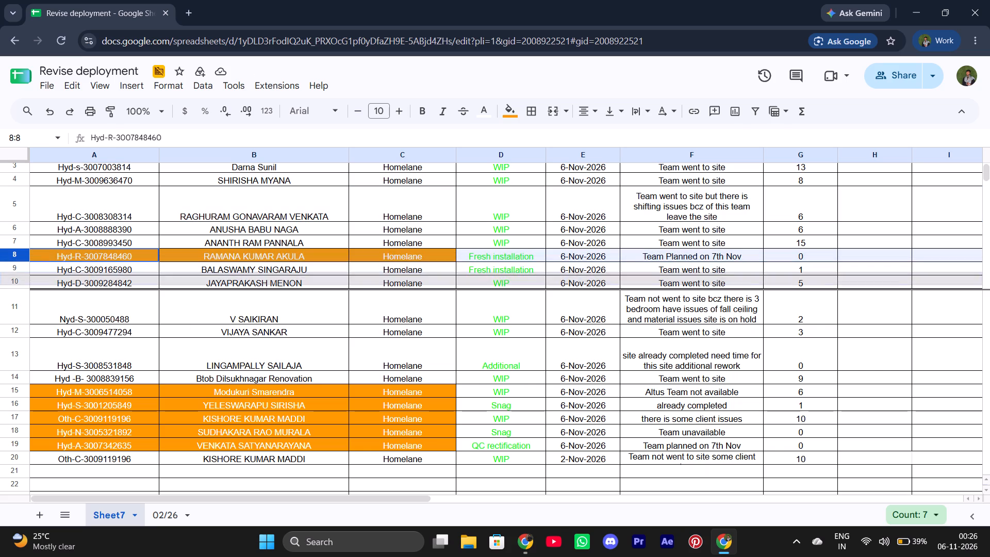
pyautogui.moveTo(25, 280); pyautogui.dragTo(27, 273)
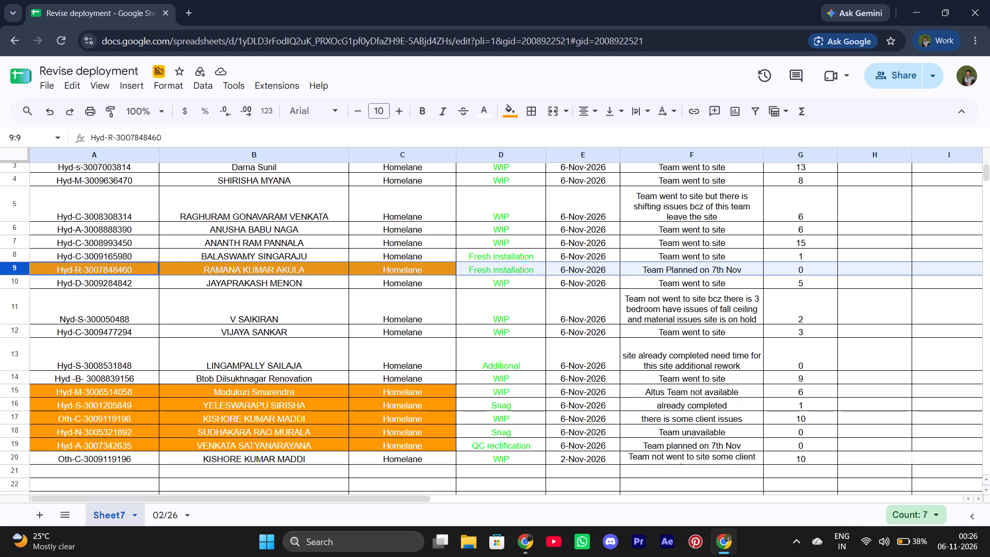
# Move the orange-highlighted QC rectification entry from row 19 to row 10, directly below the orange Fresh installation entry.
pyautogui.click(22, 443)
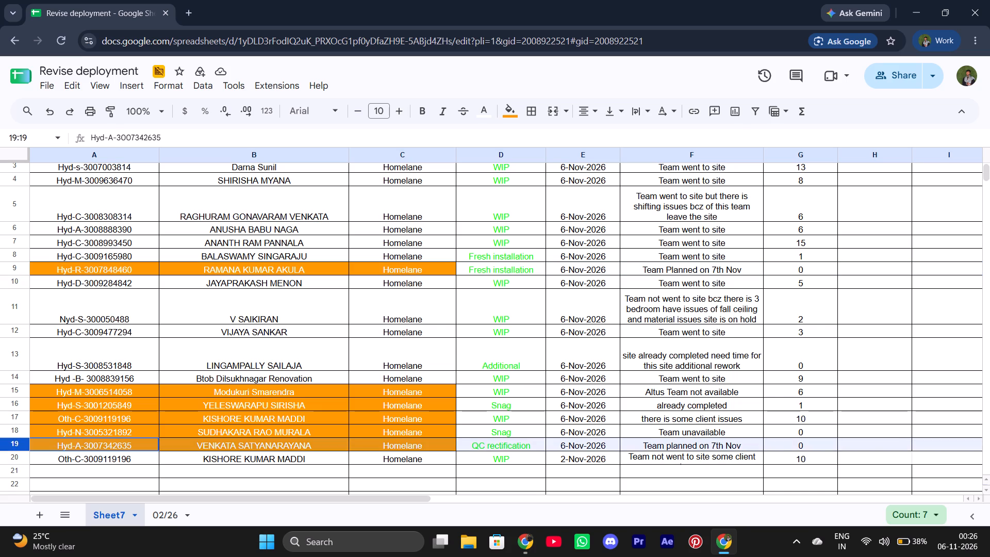
pyautogui.click(22, 443)
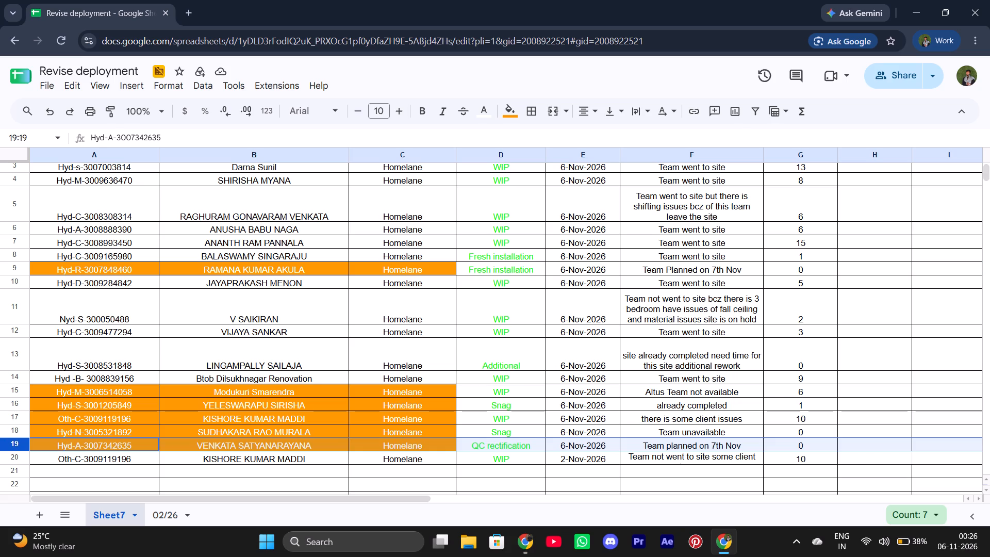
pyautogui.click(22, 443)
pyautogui.moveTo(22, 443); pyautogui.dragTo(13, 282)
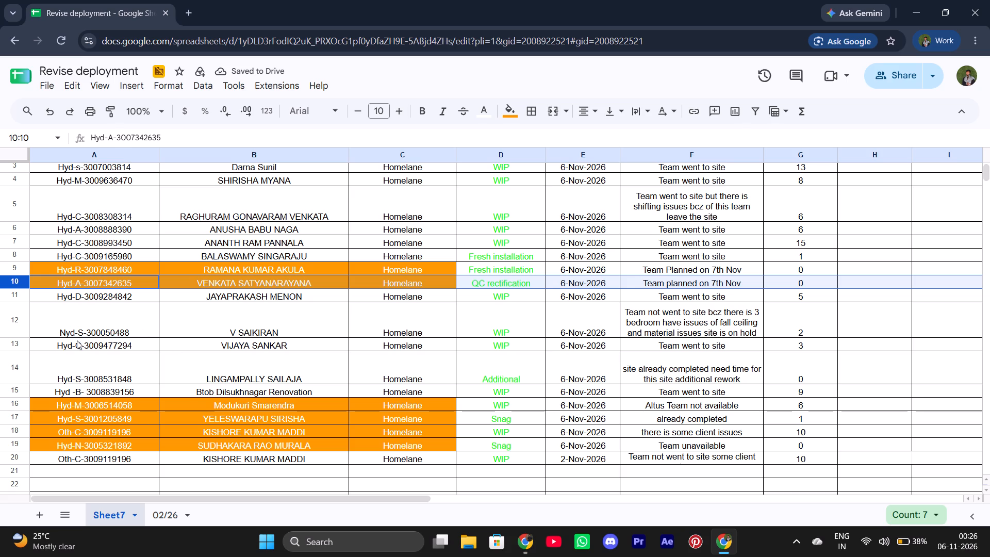
# Move the WIP entry with day value 3 from row 13 to row 12, directly above the entry whose site is on hold.
pyautogui.click(23, 342)
pyautogui.moveTo(23, 342); pyautogui.dragTo(24, 298)
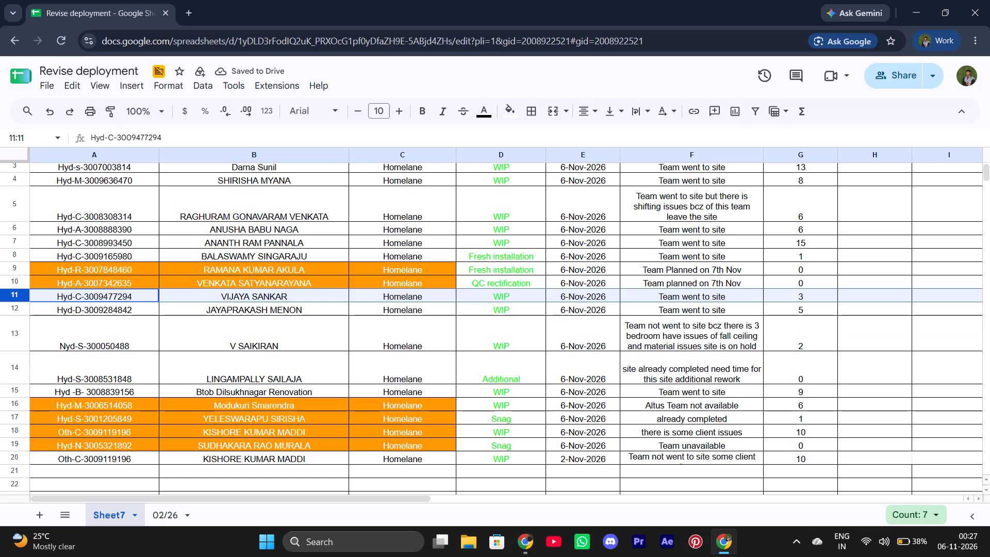
pyautogui.moveTo(24, 298); pyautogui.dragTo(26, 311)
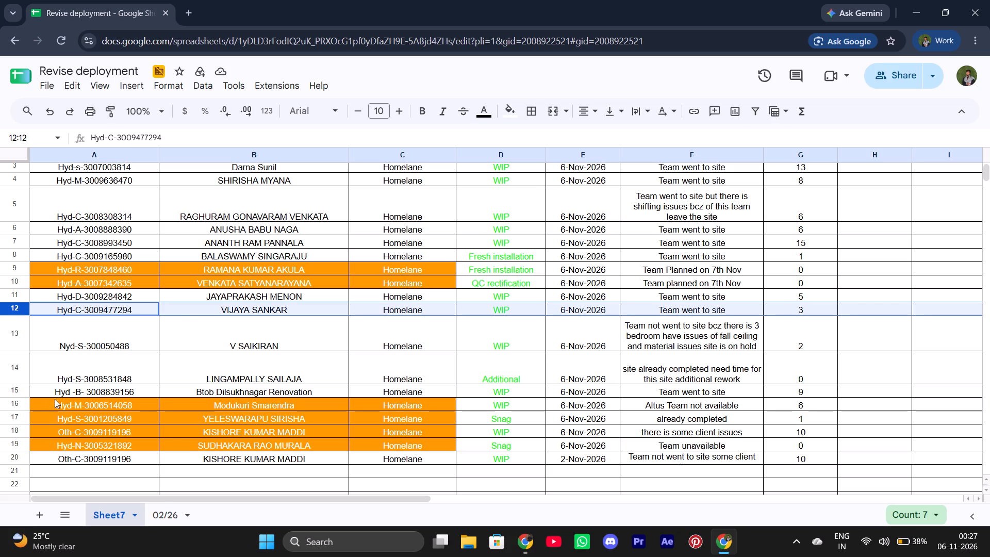
# Move the Btob Dilsukhnagar Renovation entry from row 15 to row 14, directly above the Additional work entry.
pyautogui.doubleClick(24, 387)
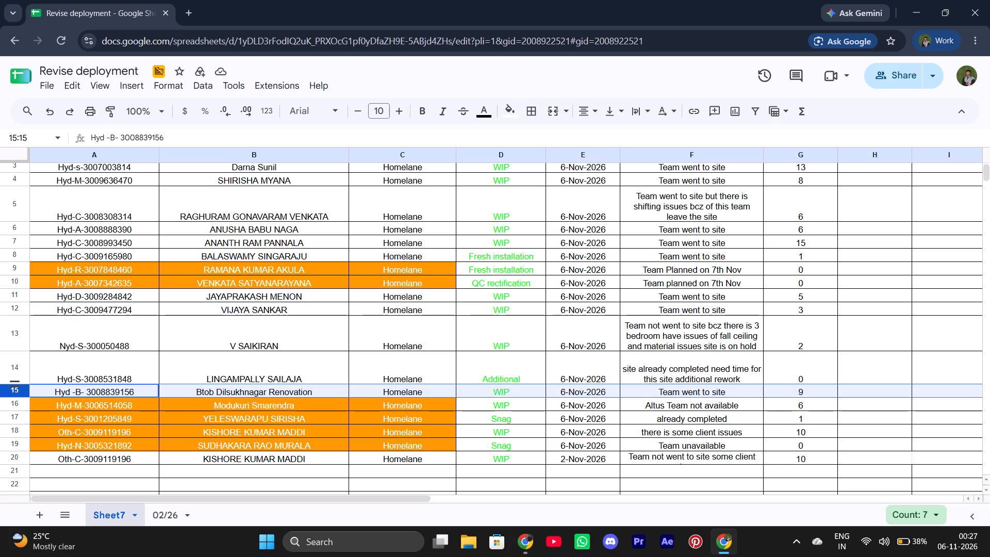
pyautogui.moveTo(24, 387); pyautogui.dragTo(20, 358)
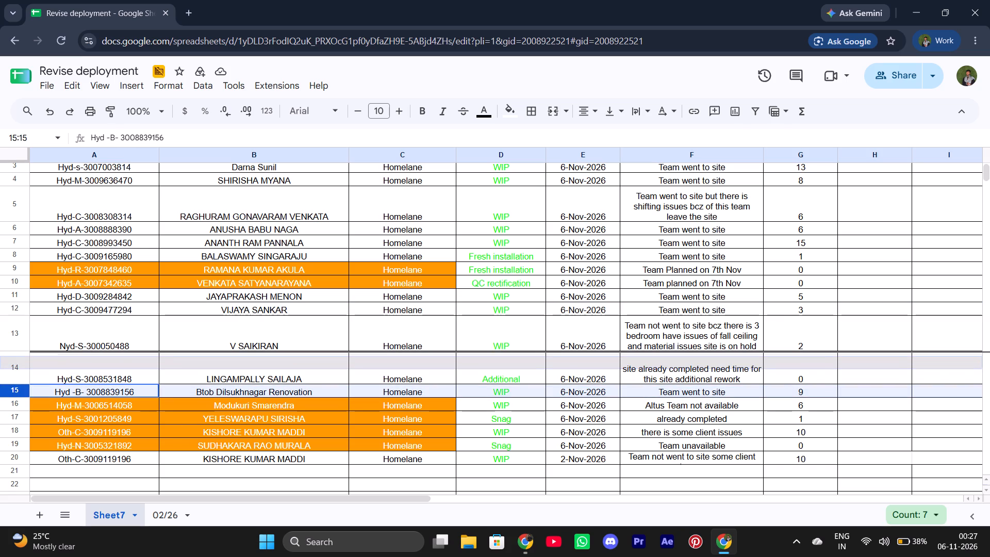
pyautogui.moveTo(20, 358); pyautogui.dragTo(22, 360)
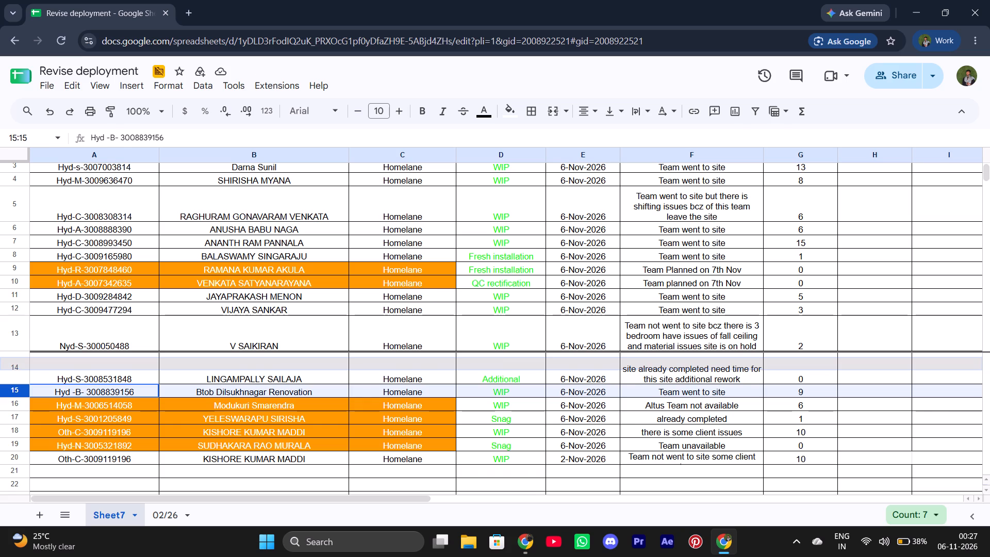
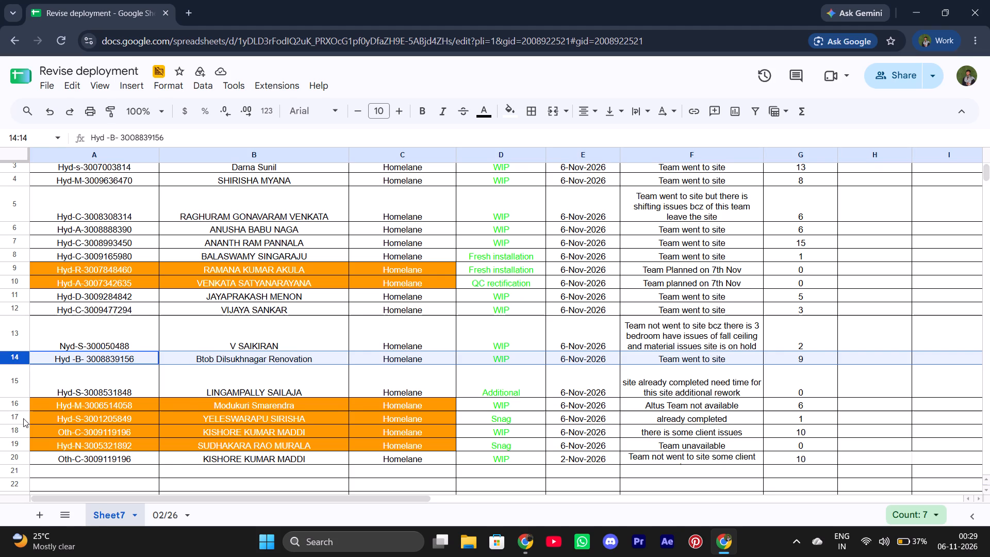
# Delete row 16, the orange-highlighted WIP entry with the reason "Altus Team not available", from Sheet7.
pyautogui.click(21, 405)
pyautogui.rightClick(21, 405)
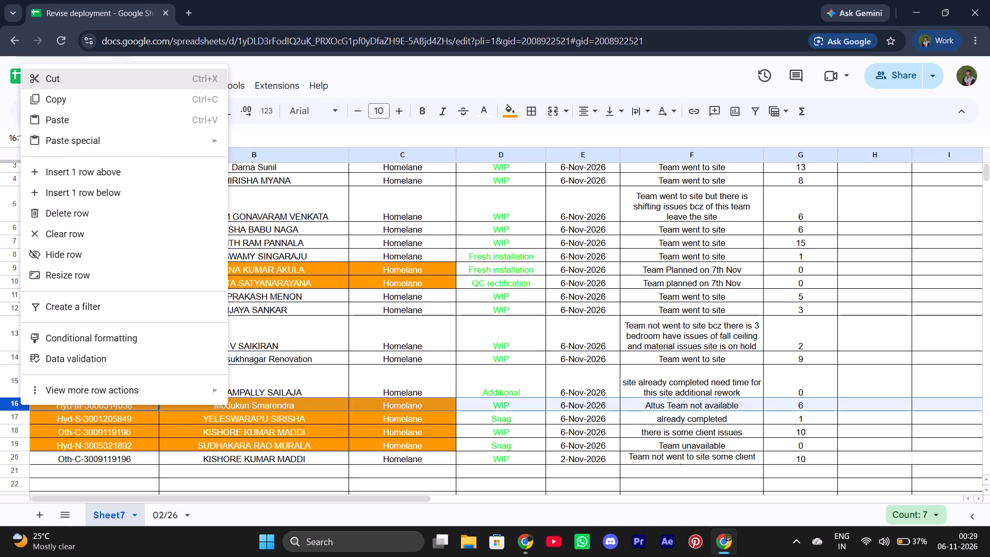
pyautogui.click(58, 210)
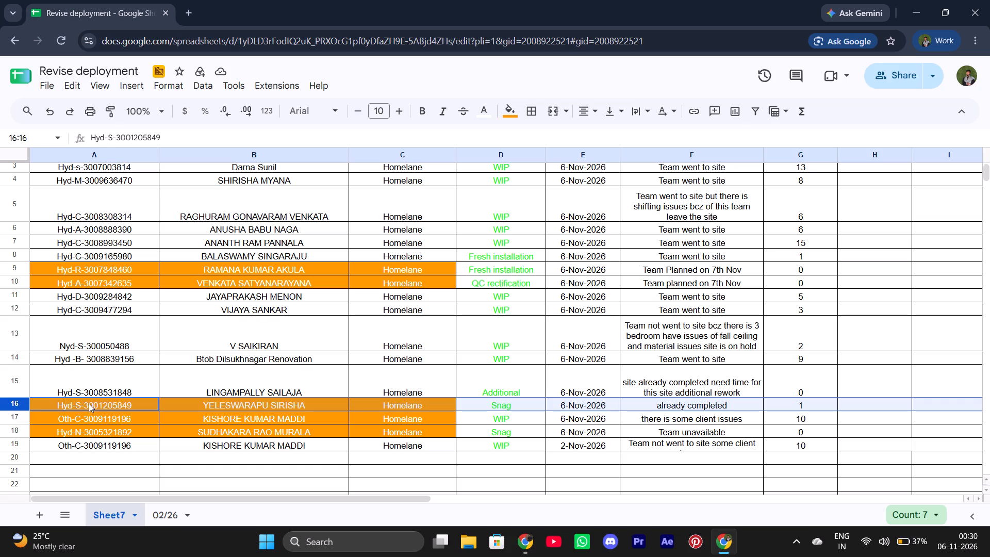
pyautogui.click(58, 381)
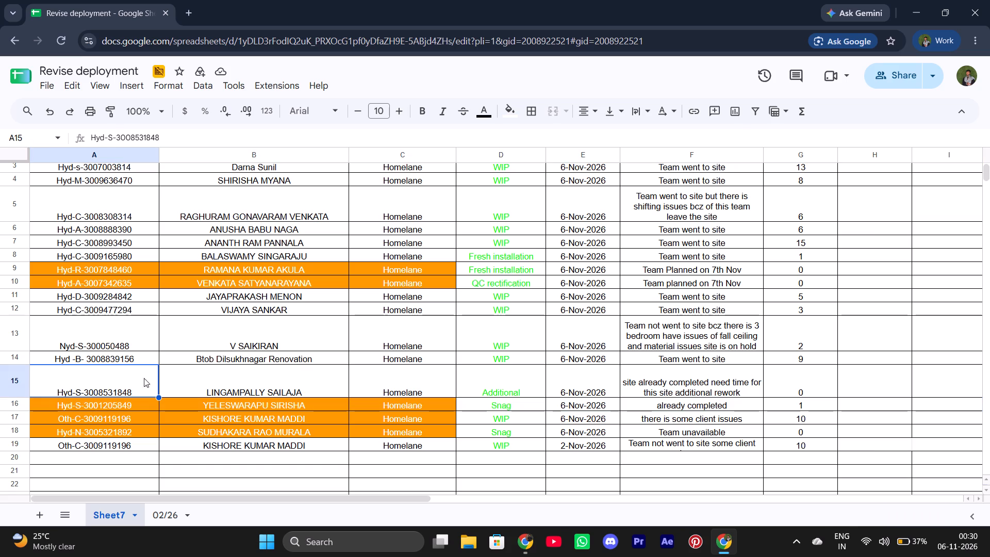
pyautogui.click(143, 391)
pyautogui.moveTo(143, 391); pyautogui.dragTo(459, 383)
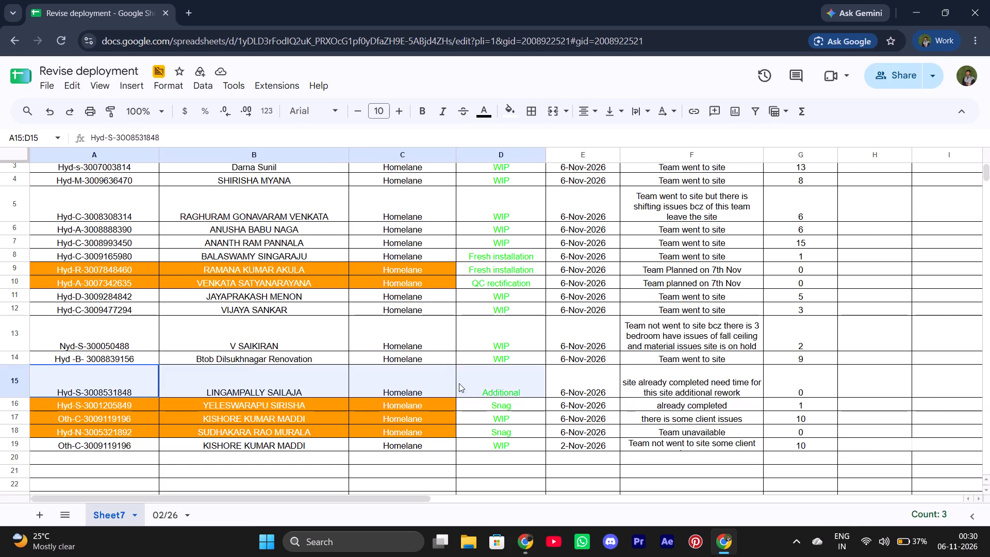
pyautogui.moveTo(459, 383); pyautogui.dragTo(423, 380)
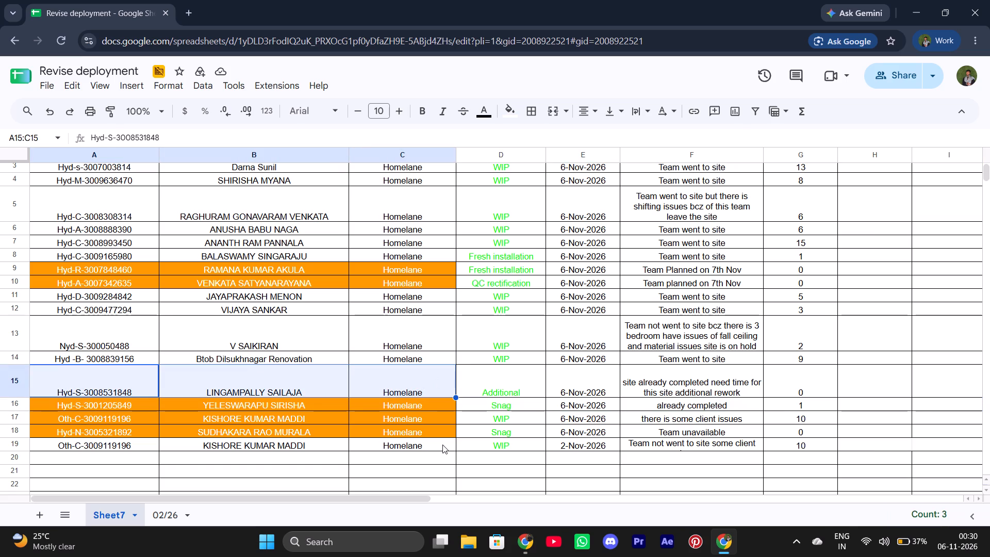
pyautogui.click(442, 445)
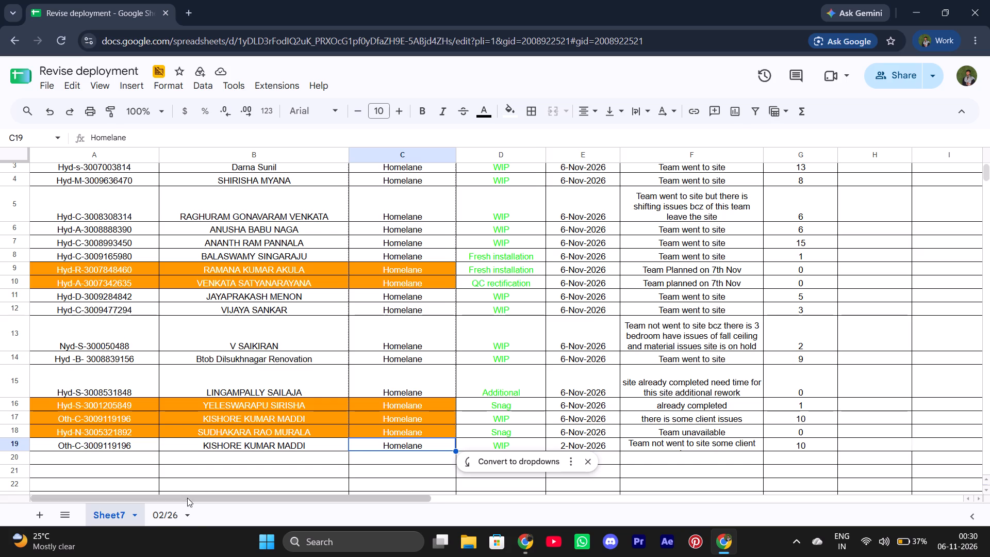
# Apply all borders to every cell of the 02/26 sheet.
pyautogui.click(176, 510)
pyautogui.scroll(-1, 185, 438)
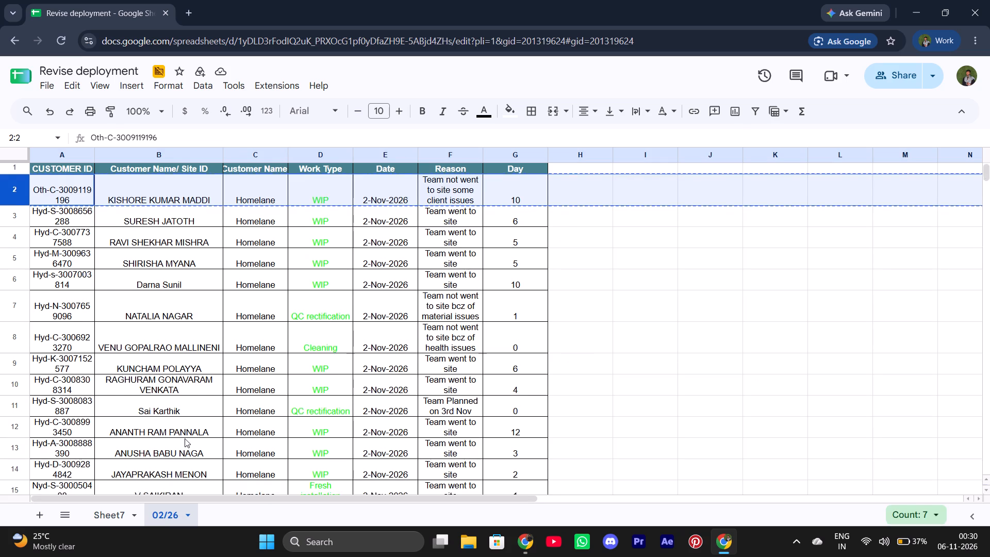
pyautogui.scroll(-3, 185, 438)
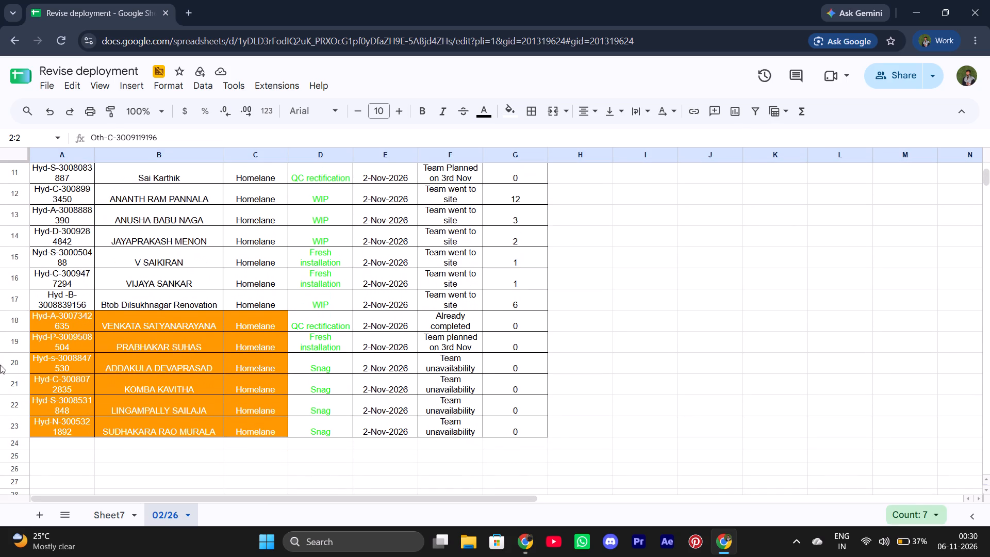
pyautogui.click(17, 153)
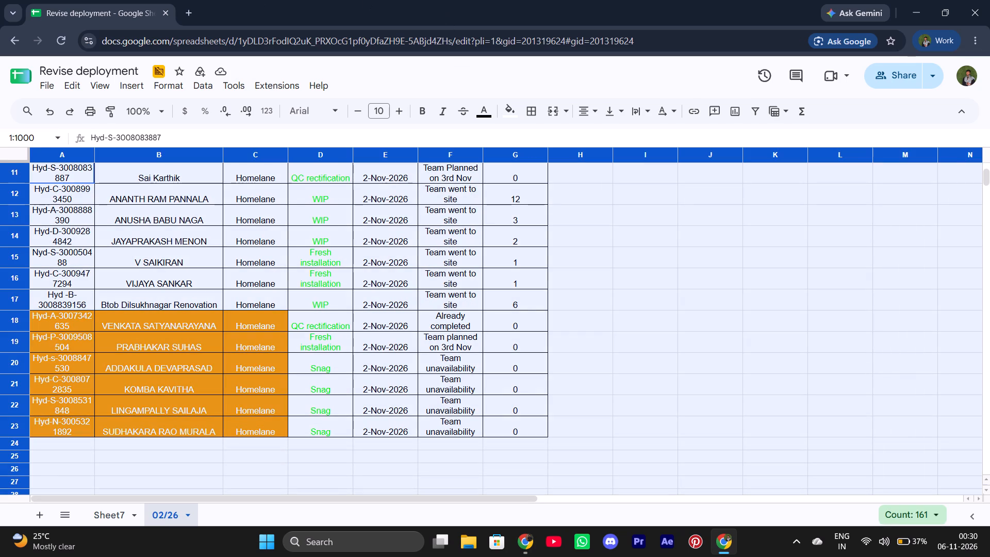
pyautogui.click(533, 118)
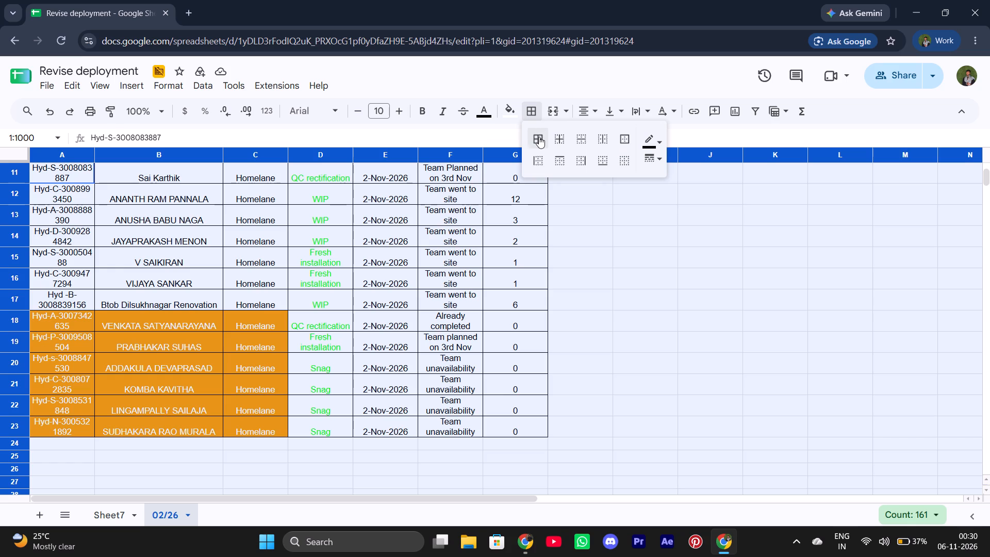
pyautogui.click(539, 137)
pyautogui.click(603, 218)
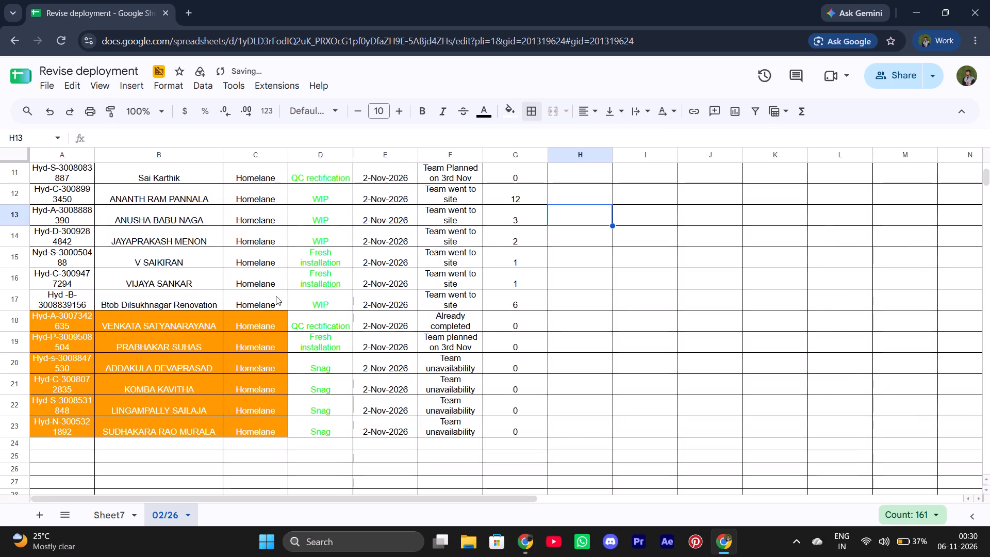
# Copy the orange-highlighted Snag entry in row 20 of the 02/26 sheet into the empty row 20 of Sheet7.
pyautogui.scroll(3, 262, 265)
pyautogui.scroll(-2, 262, 265)
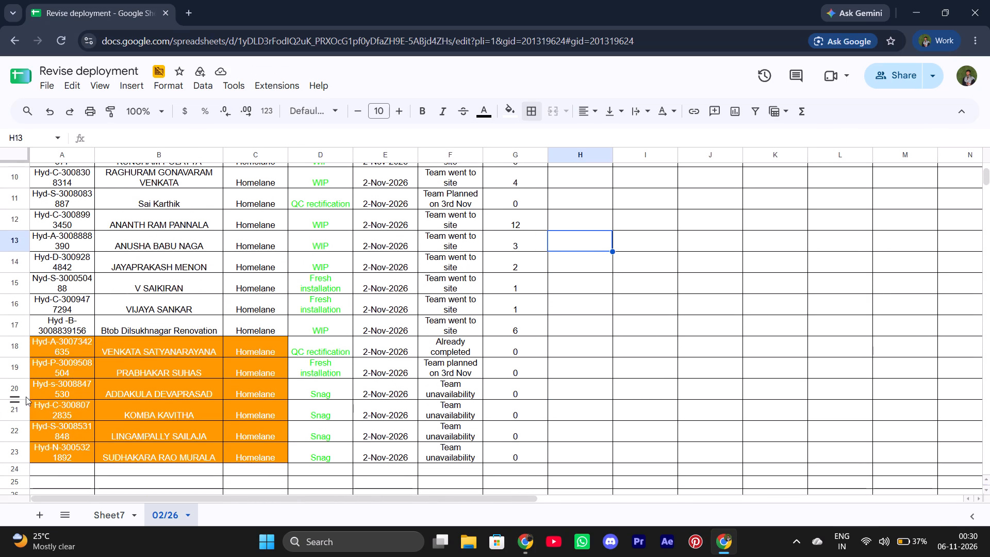
pyautogui.click(20, 388)
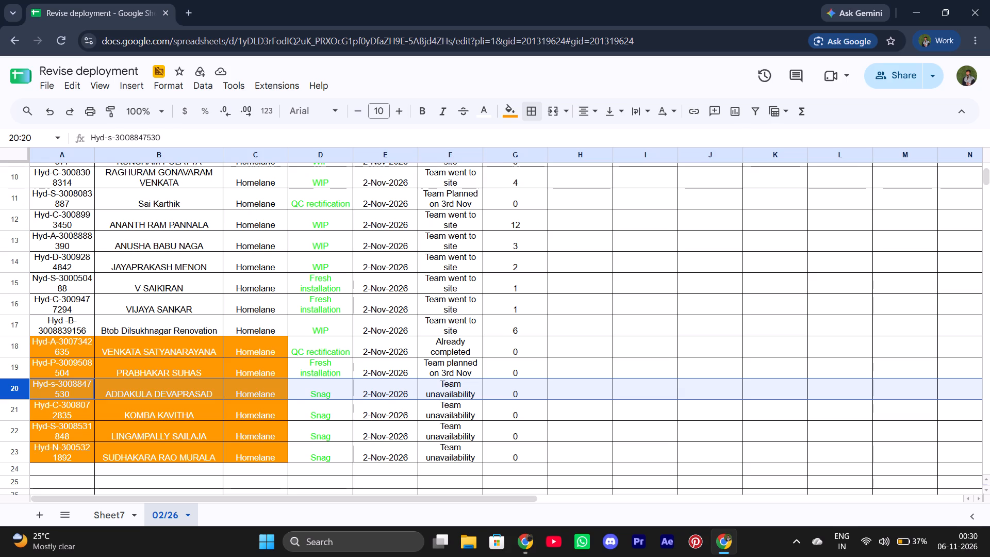
pyautogui.hotkey('ctrl', 'c')
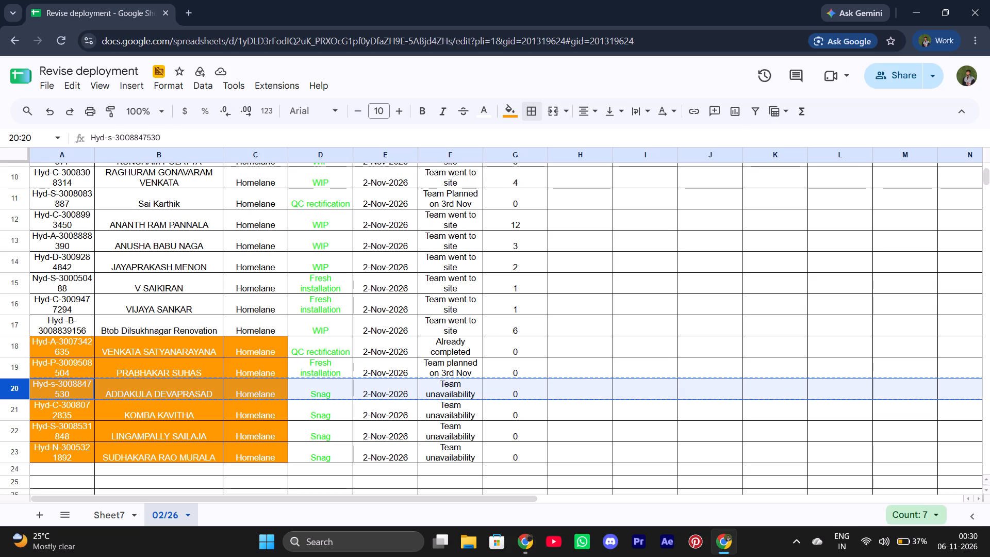
pyautogui.click(127, 508)
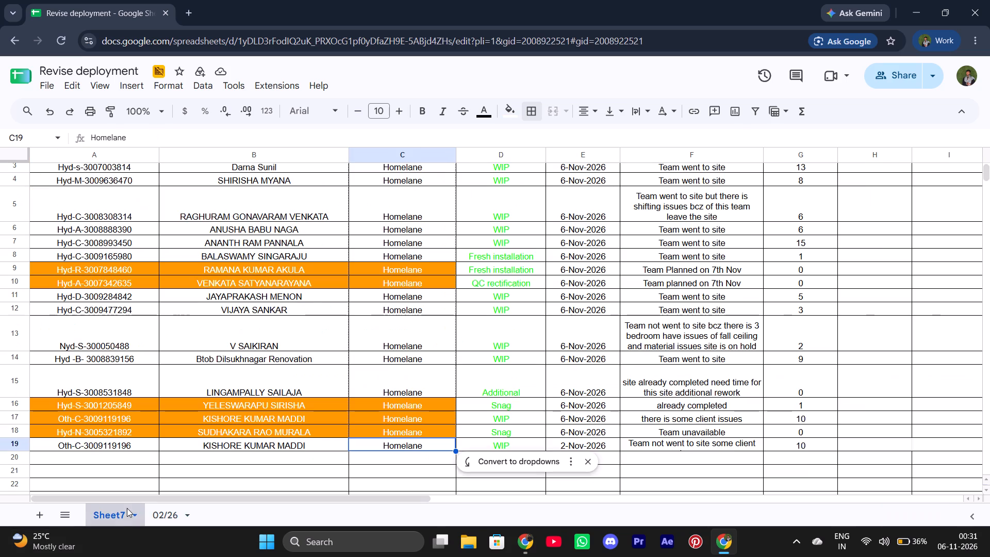
pyautogui.click(15, 459)
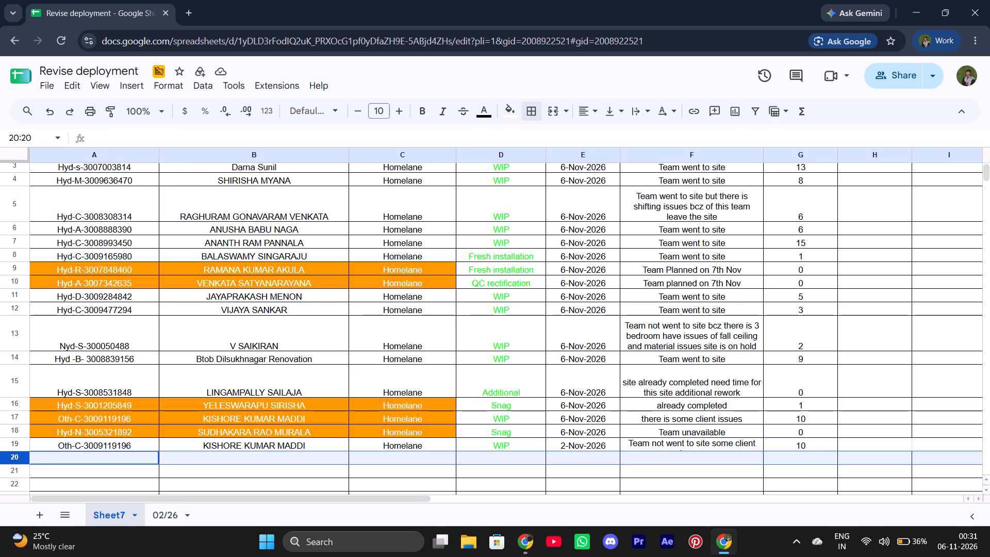
pyautogui.hotkey('ctrl', 'v')
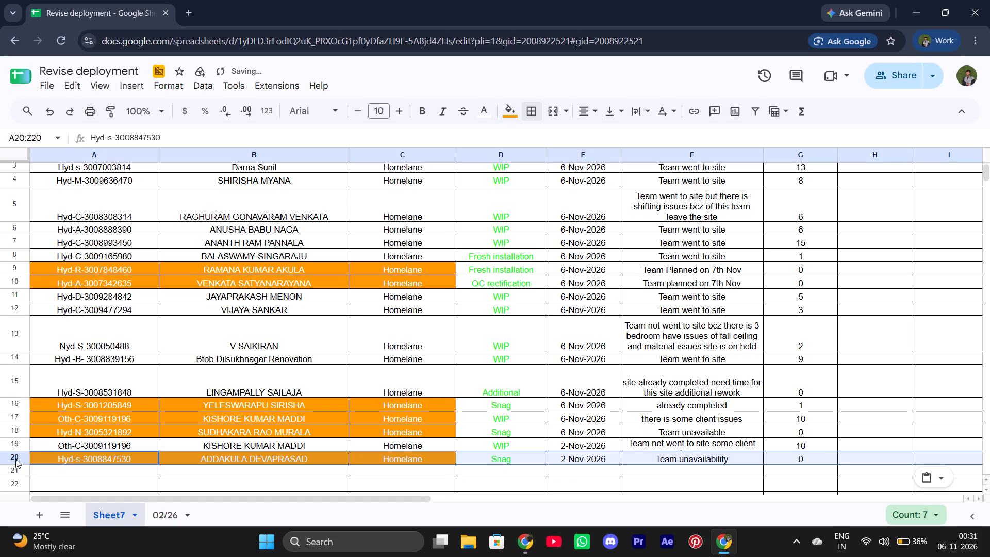
pyautogui.click(237, 470)
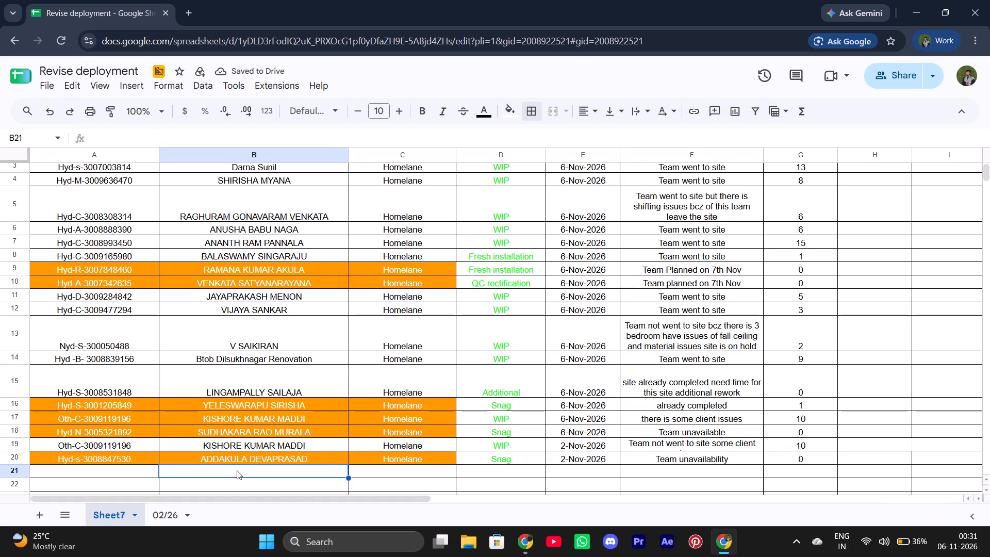
# Examine Sheet7's grid borders across the far columns and down to the last rows, and review the list of entries.
pyautogui.hscroll(-15, 406, 429)
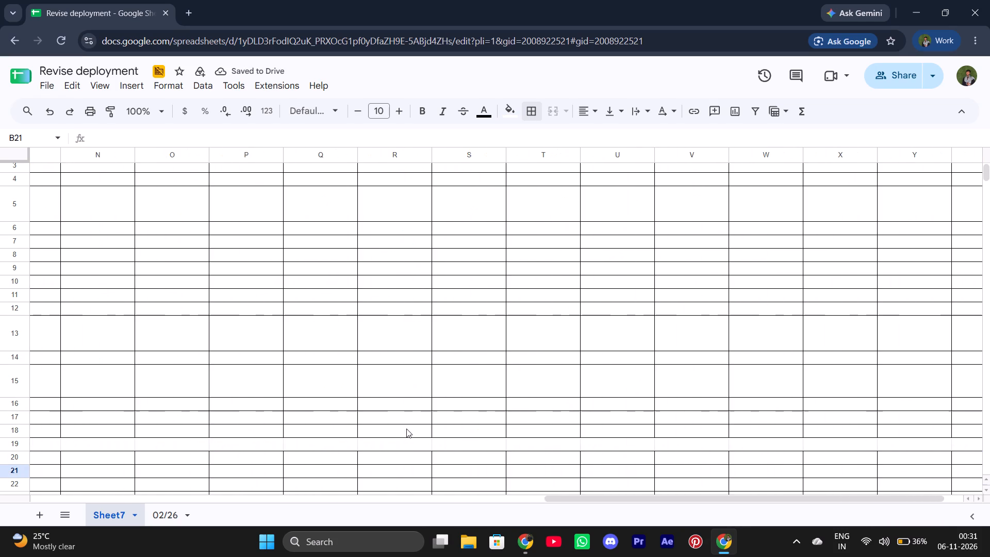
pyautogui.hscroll(15, 406, 429)
pyautogui.scroll(-8, 406, 429)
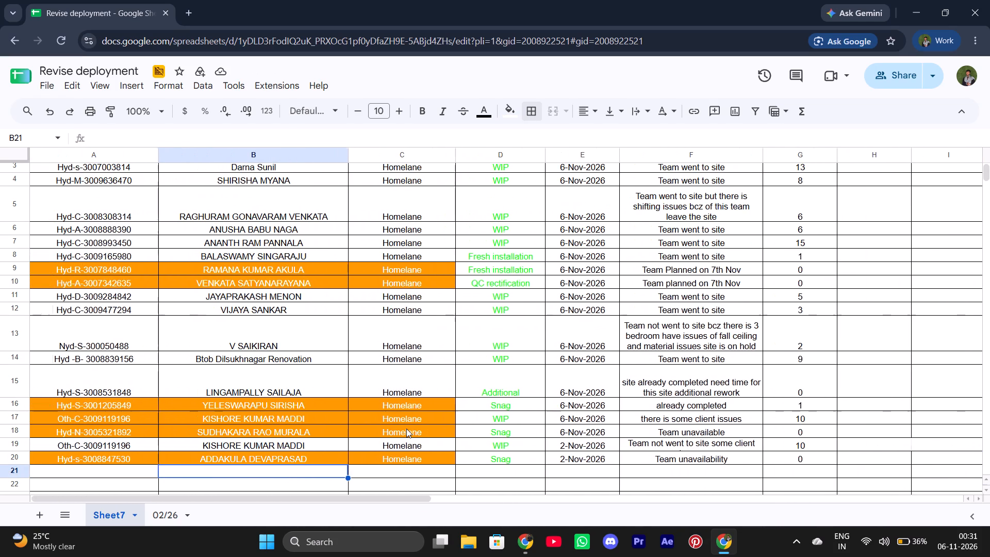
pyautogui.scroll(-18, 406, 429)
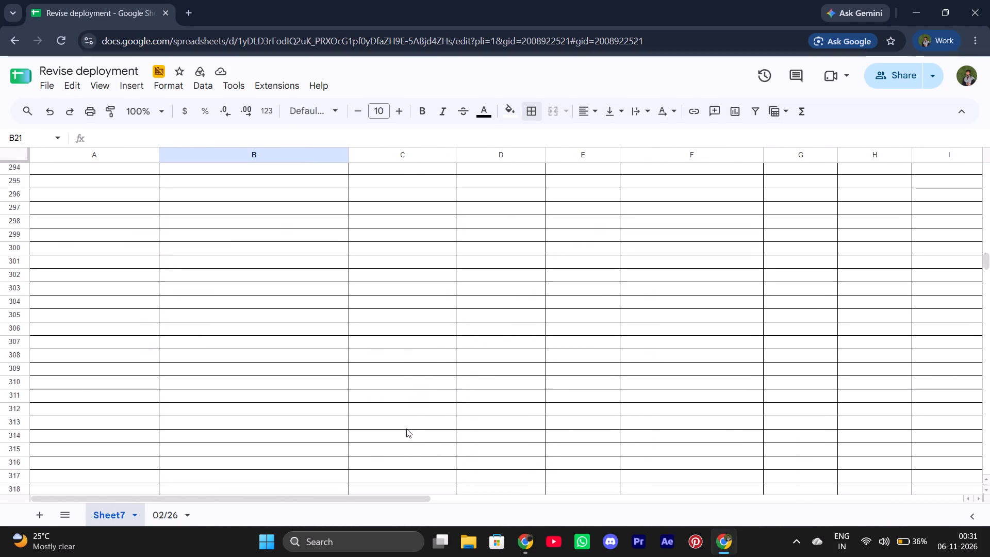
pyautogui.scroll(-19, 406, 429)
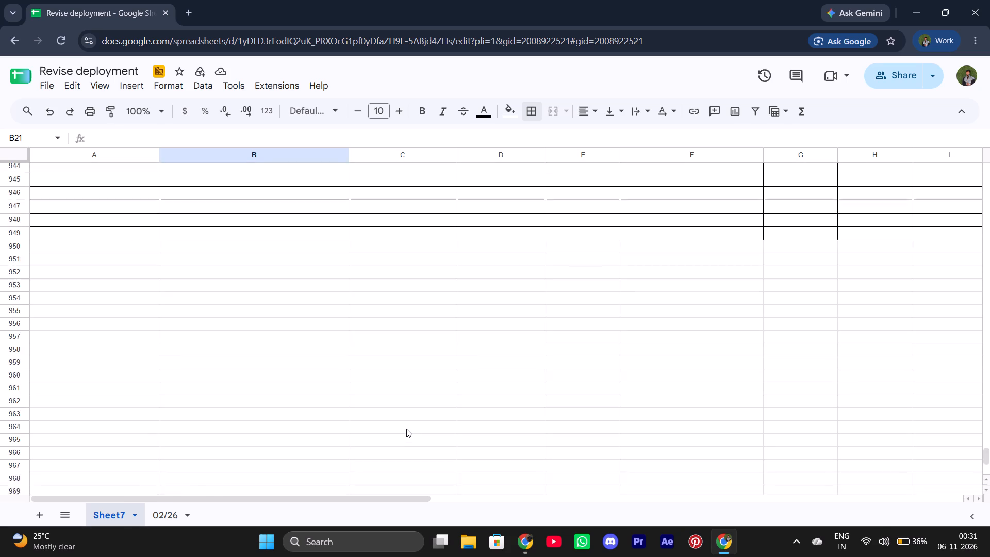
pyautogui.scroll(-5, 406, 429)
pyautogui.scroll(3, 406, 429)
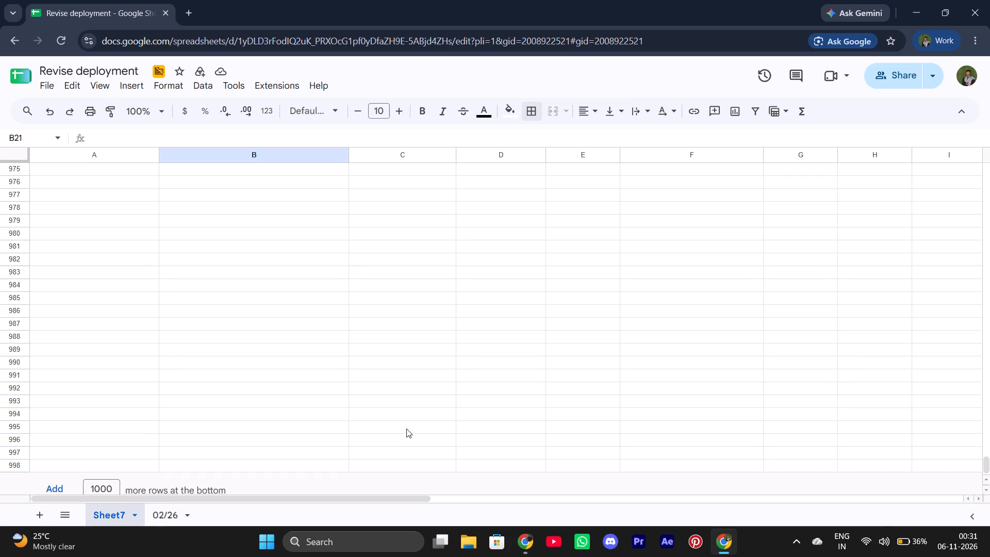
pyautogui.scroll(20, 406, 429)
pyautogui.scroll(14, 406, 429)
pyautogui.scroll(7, 406, 429)
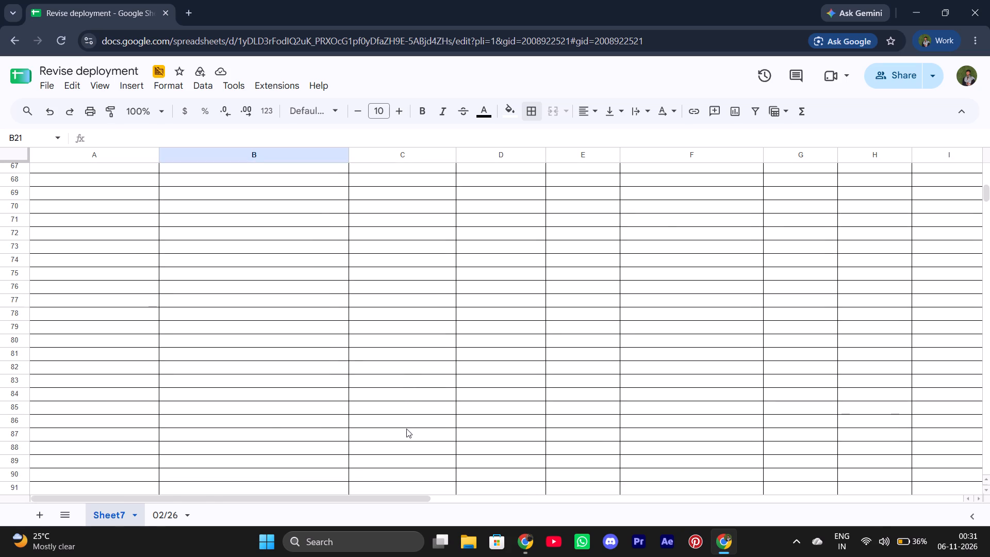
pyautogui.scroll(6, 406, 429)
pyautogui.scroll(-2, 406, 429)
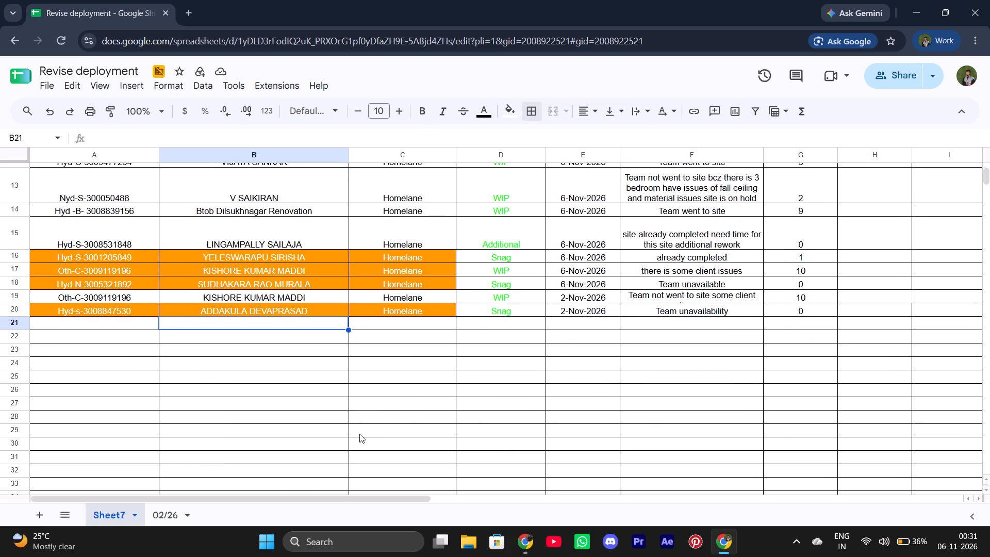
pyautogui.scroll(4, 359, 434)
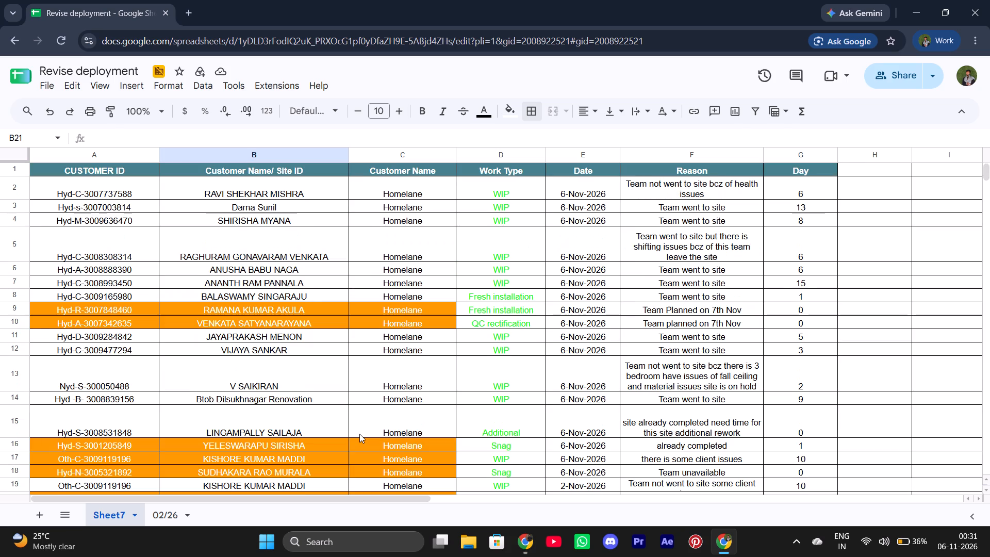
pyautogui.scroll(2, 434, 556)
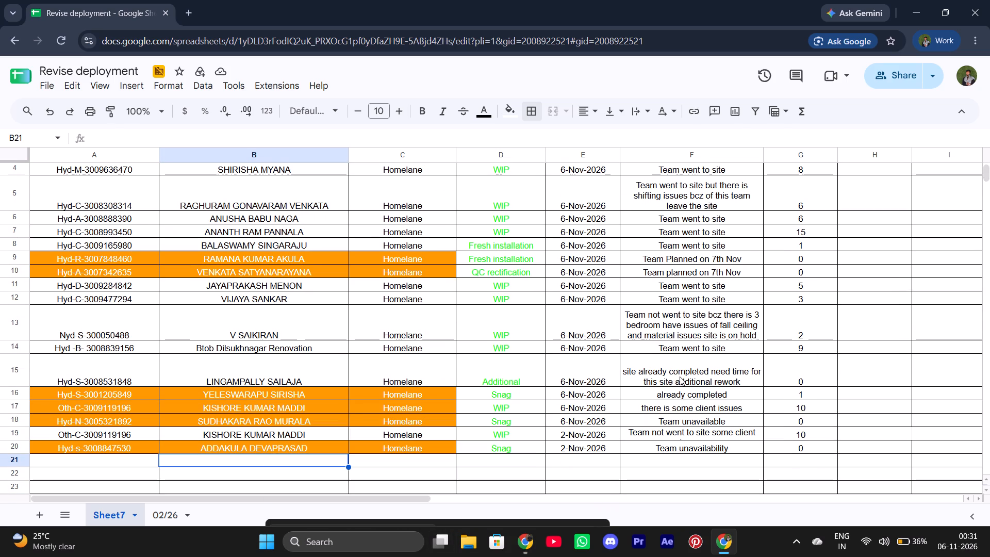
pyautogui.scroll(3, 520, 368)
pyautogui.scroll(-1, 520, 368)
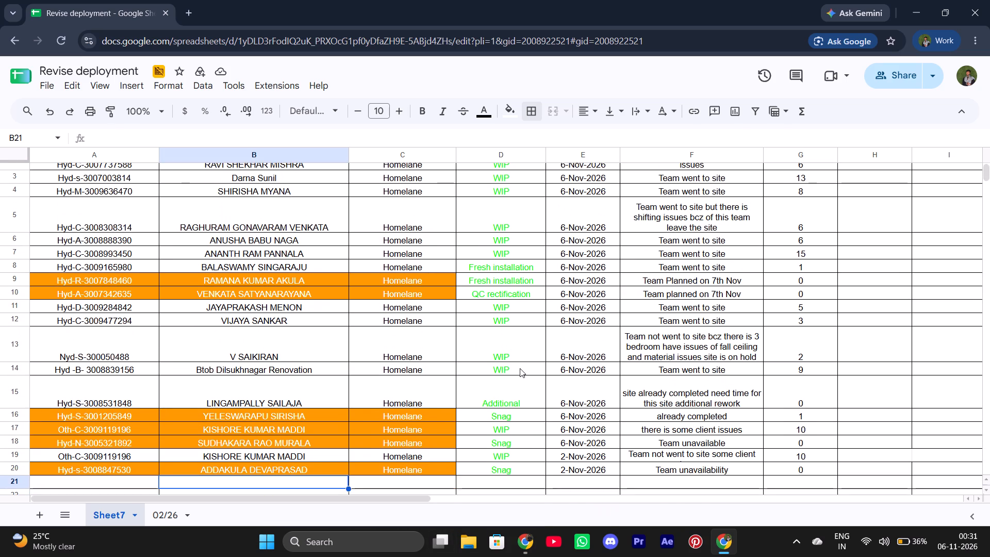
pyautogui.scroll(-1, 520, 368)
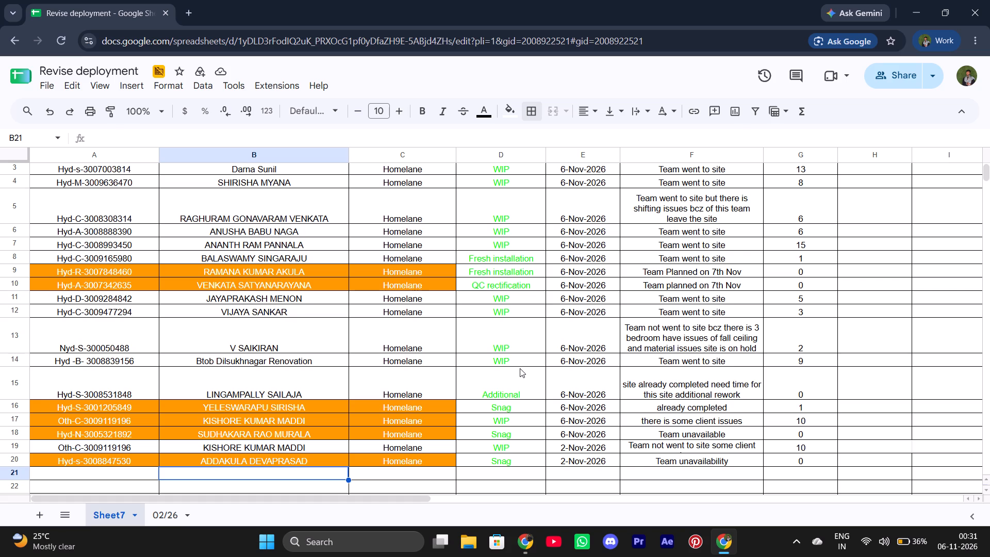
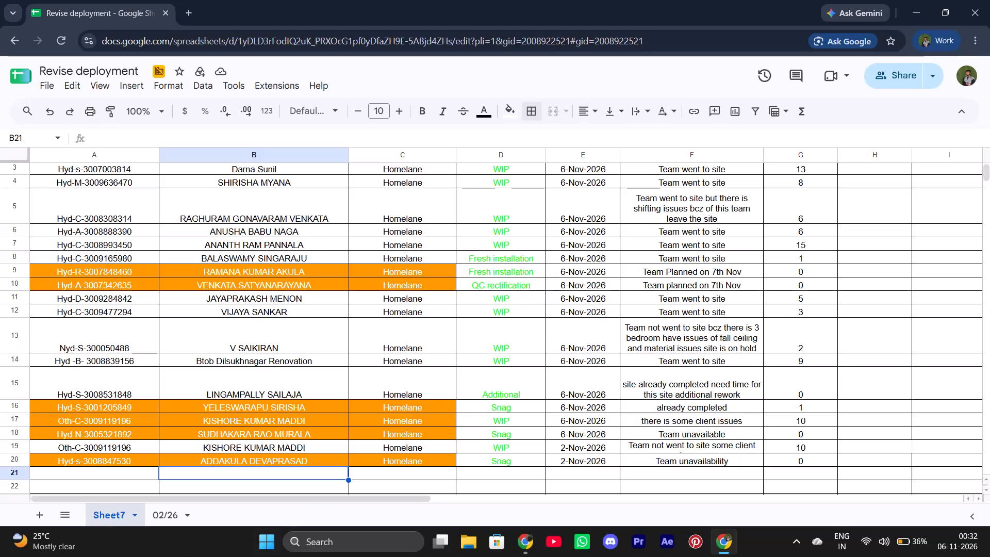
# Review the entries of the 02/26 sheet from its last filled rows up to the header.
pyautogui.click(166, 513)
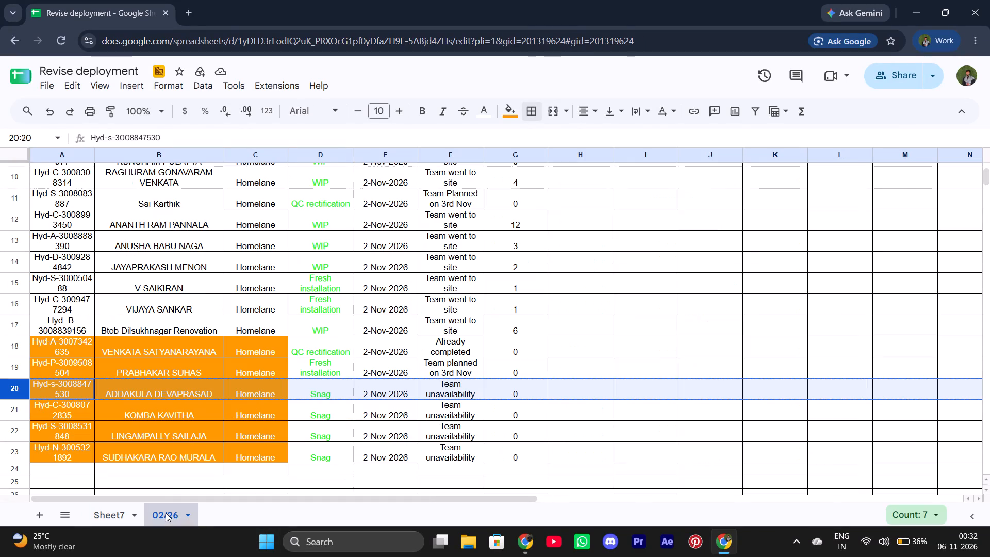
pyautogui.hscroll(6, 49, 470)
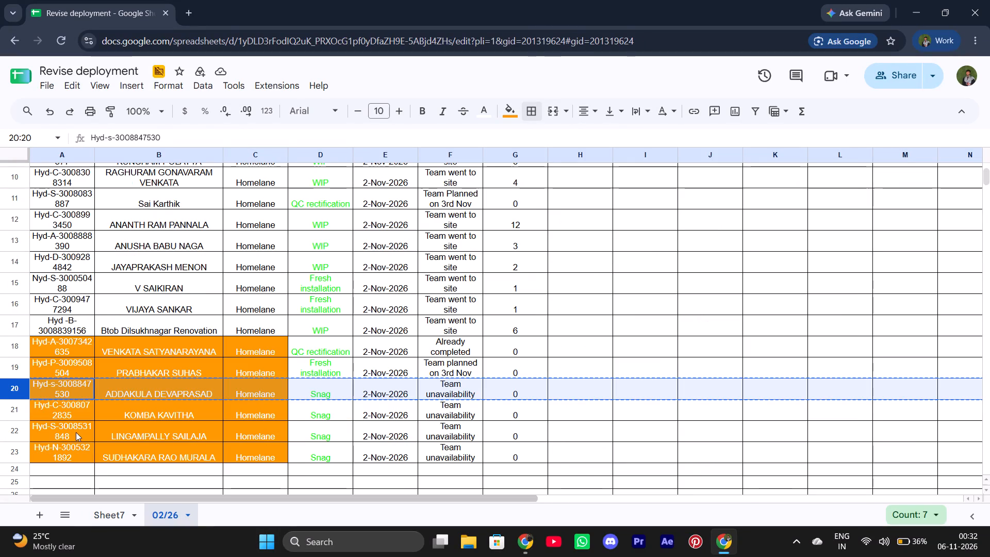
pyautogui.click(76, 432)
pyautogui.hscroll(3, 76, 432)
pyautogui.scroll(1, 76, 432)
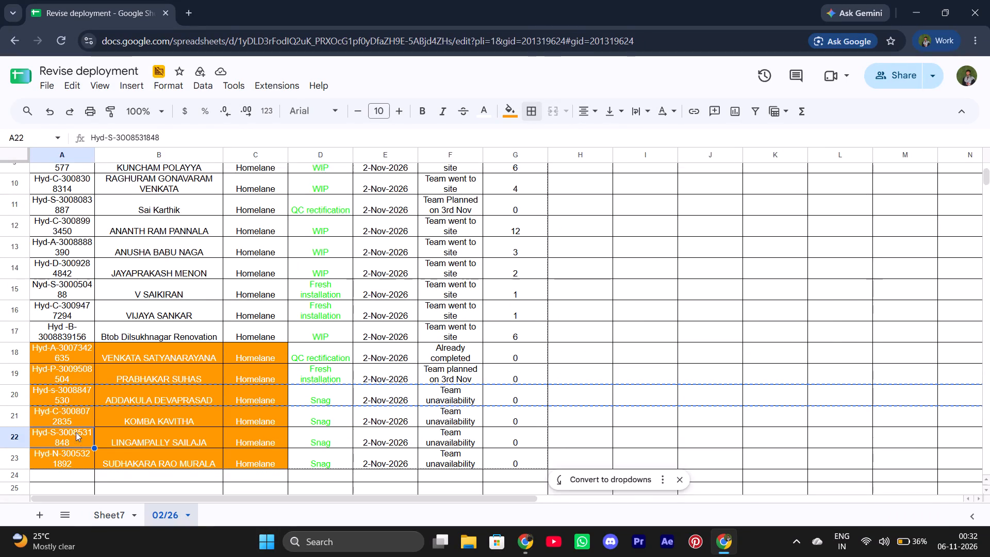
pyautogui.scroll(2, 76, 432)
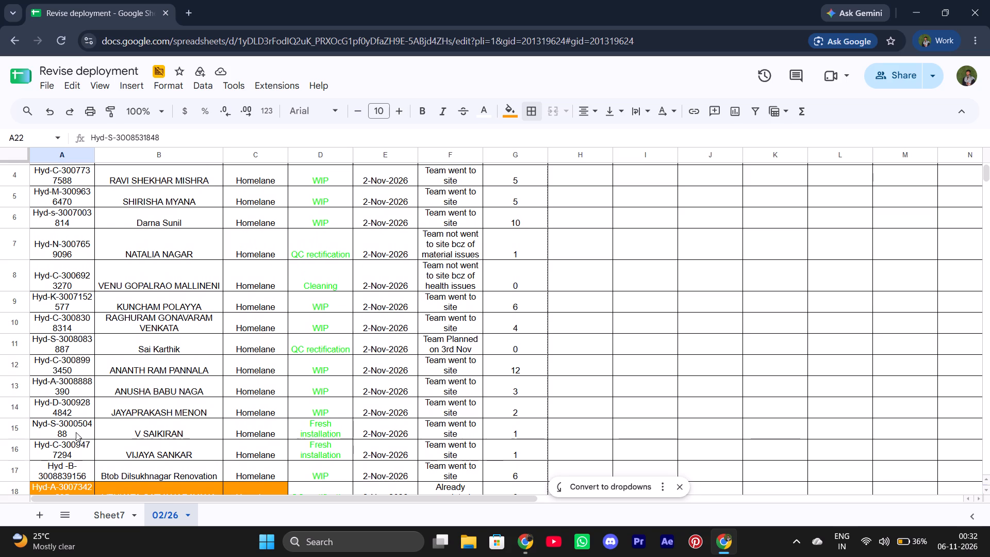
pyautogui.scroll(1, 76, 432)
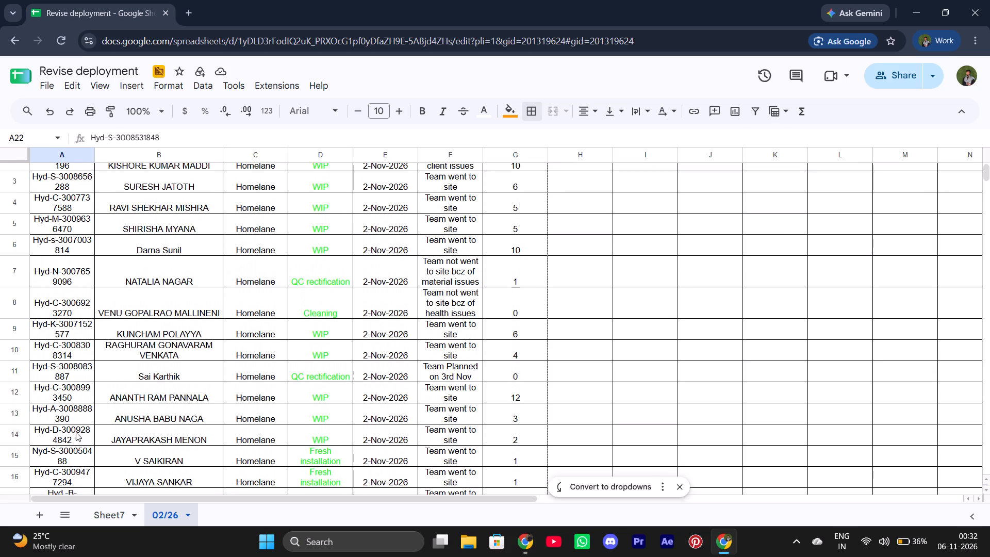
pyautogui.scroll(3, 76, 432)
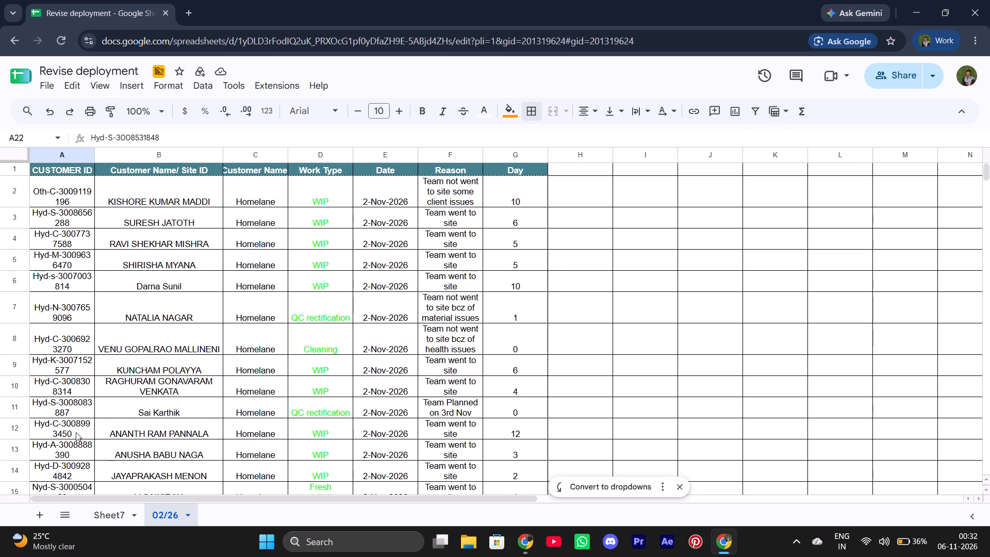
# Hide the 02/26 sheet.
pyautogui.click(176, 509)
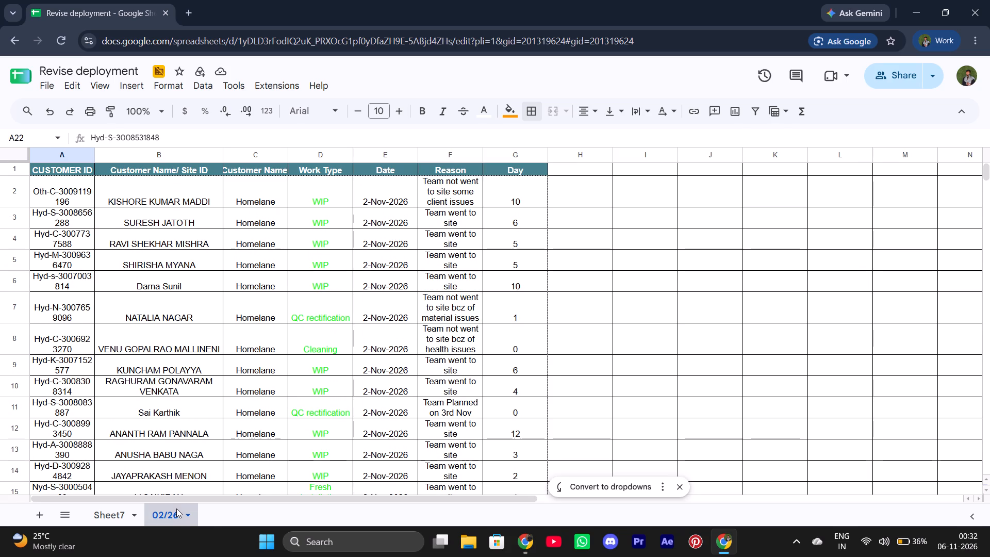
pyautogui.click(184, 516)
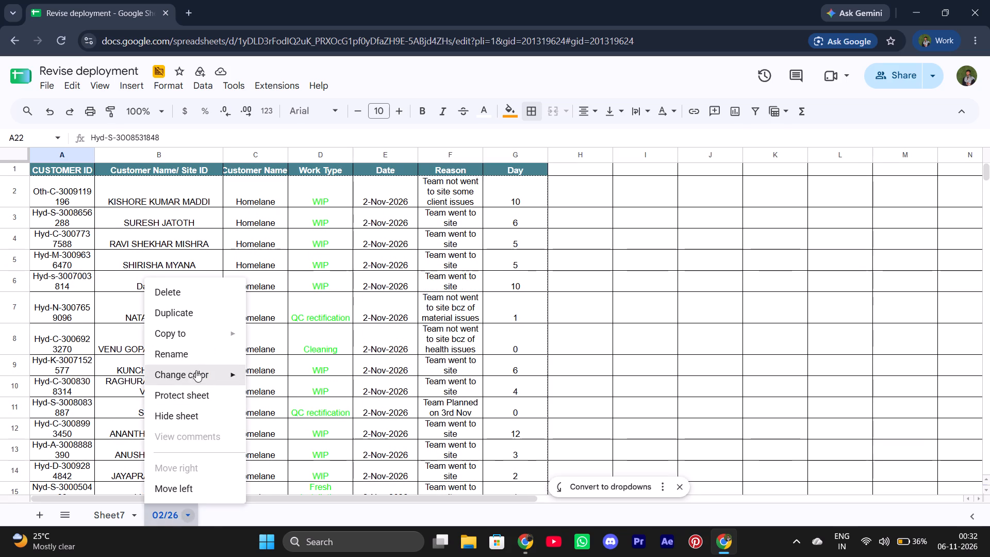
pyautogui.click(195, 418)
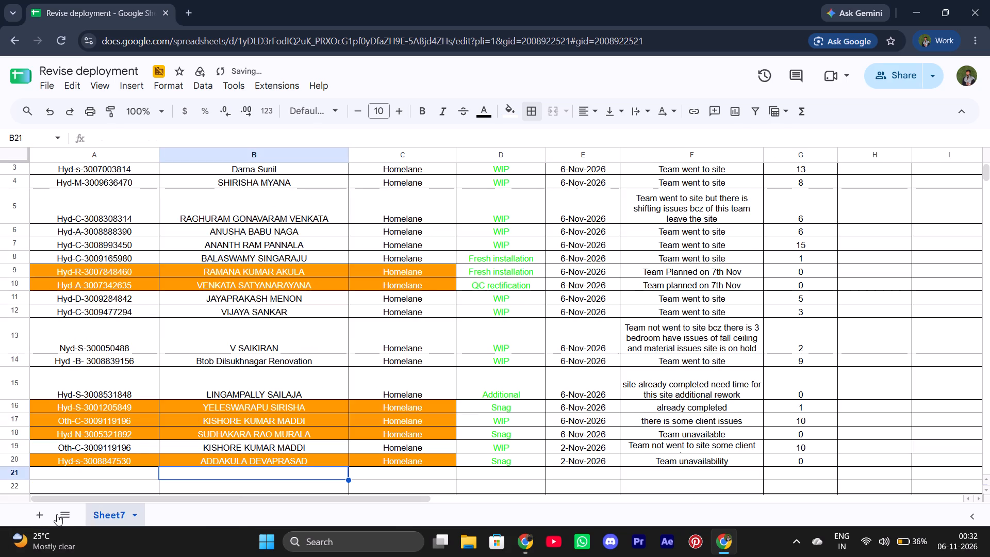
# Unhide the 05/26 sheet and view its entries down to the last filled row.
pyautogui.click(60, 514)
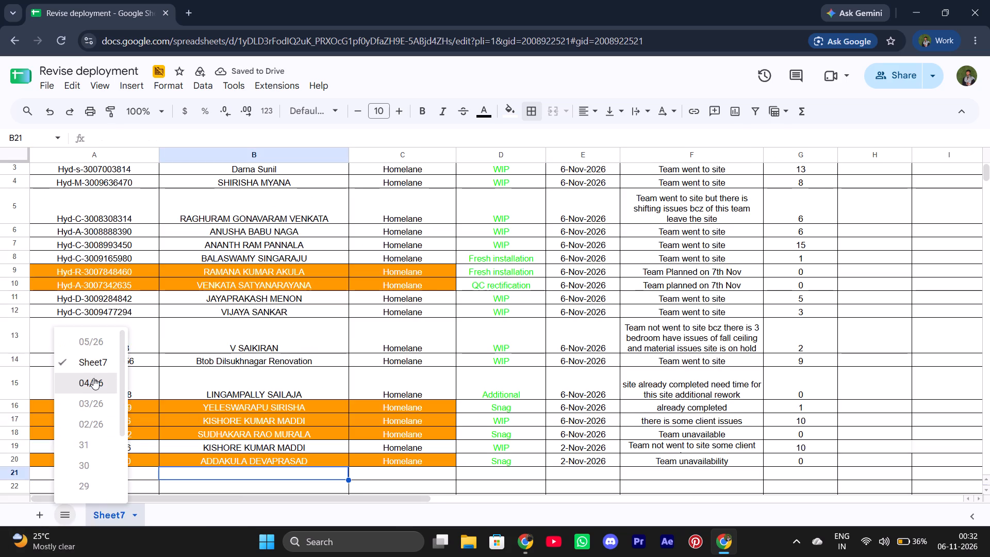
pyautogui.click(89, 345)
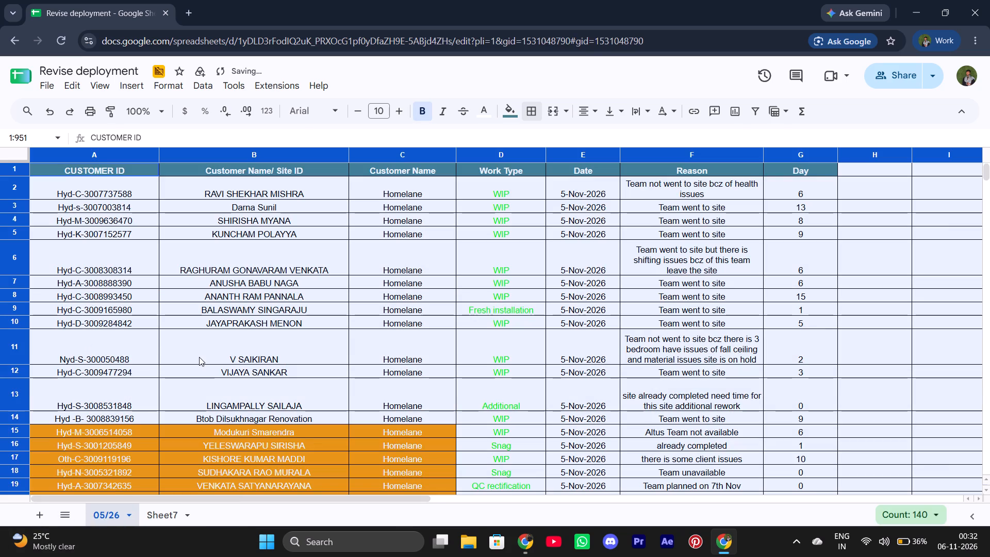
pyautogui.click(199, 357)
pyautogui.scroll(-2, 199, 357)
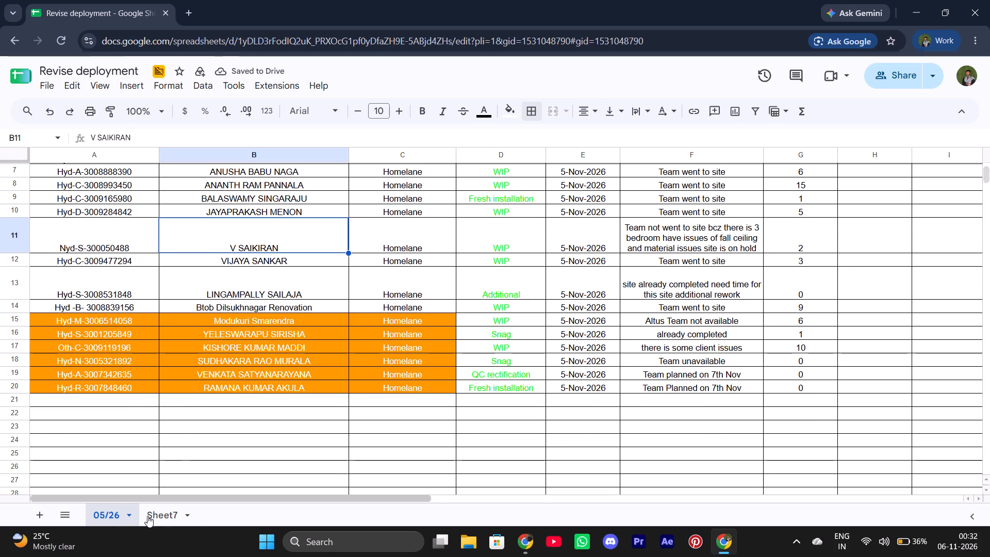
# Rename Sheet7 as 06/26.
pyautogui.click(161, 516)
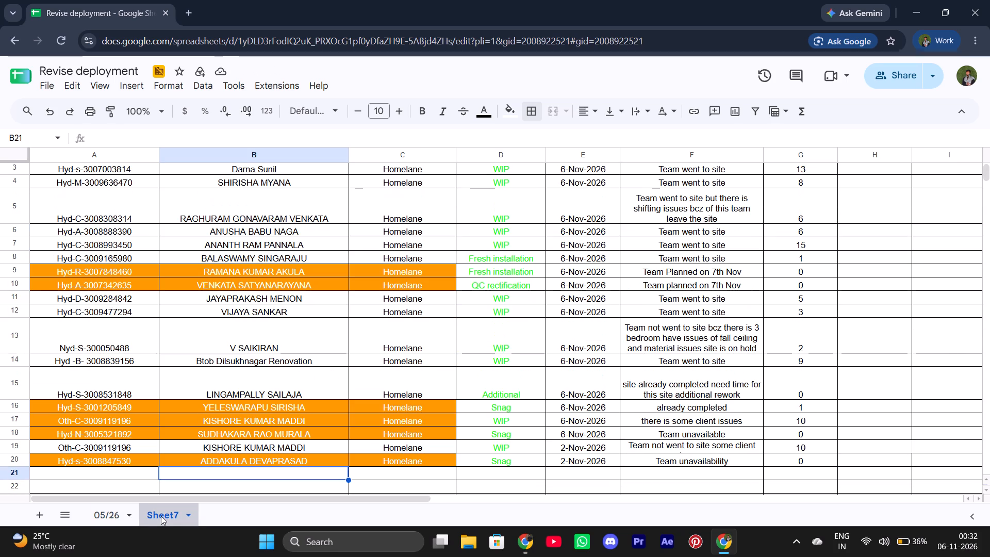
pyautogui.click(185, 516)
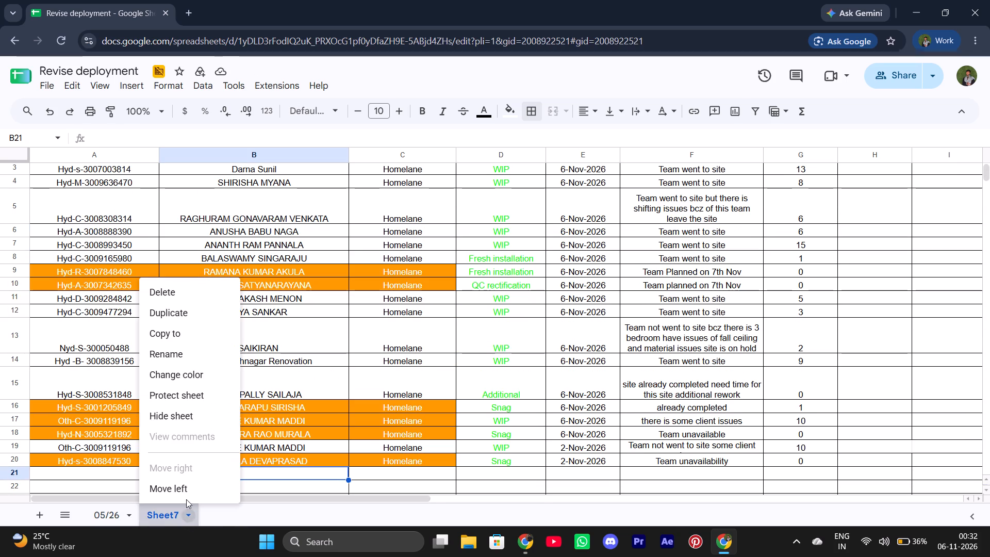
pyautogui.click(177, 360)
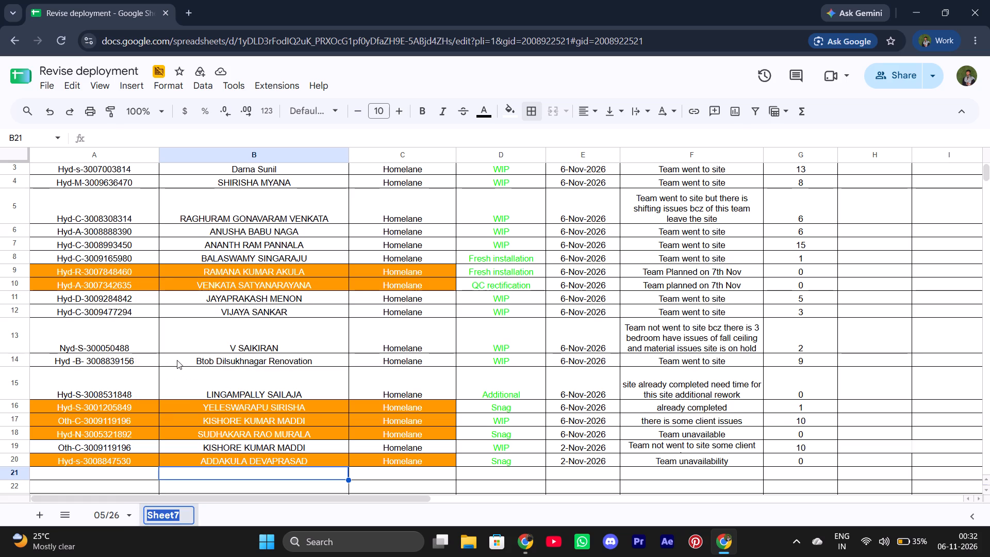
pyautogui.press('0')
pyautogui.press('6')
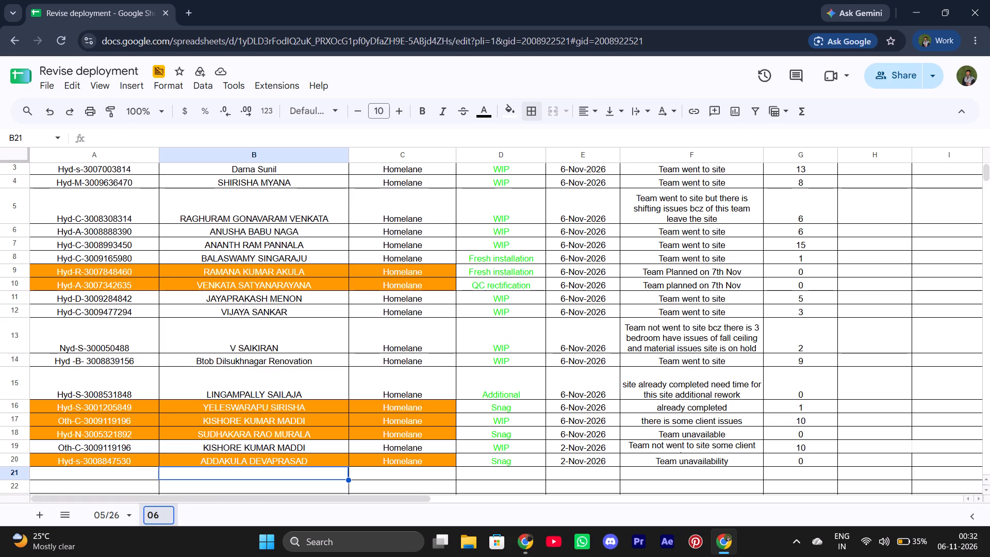
pyautogui.press('/')
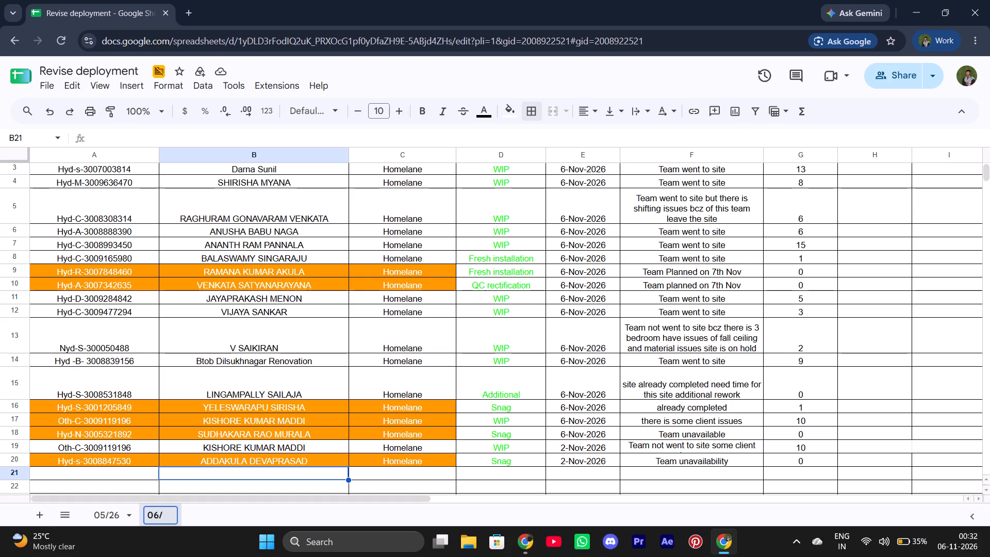
pyautogui.write('26')
pyautogui.click(209, 362)
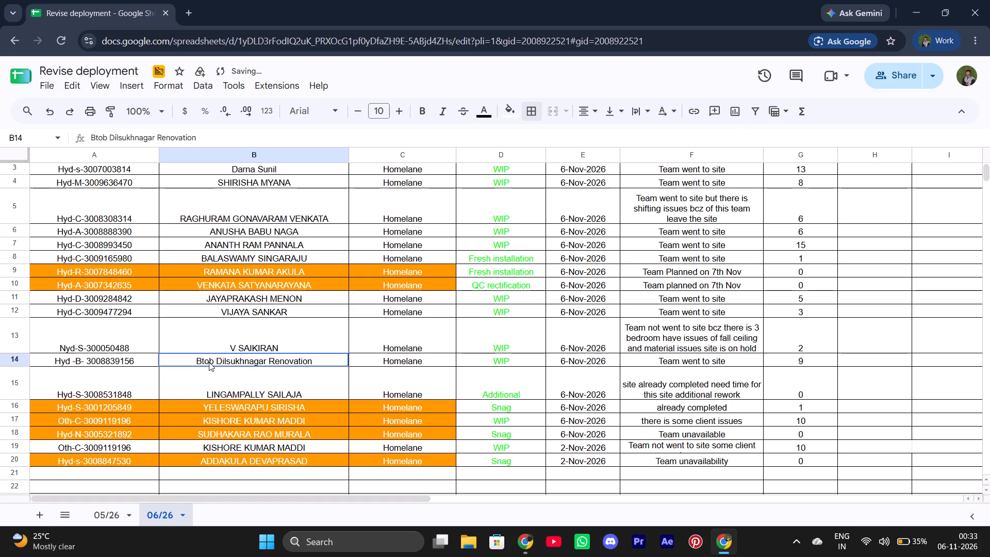
# Copy the orange-highlighted Fresh installation entry in row 20 of the 05/26 sheet into the empty row 21 of 06/26.
pyautogui.click(123, 513)
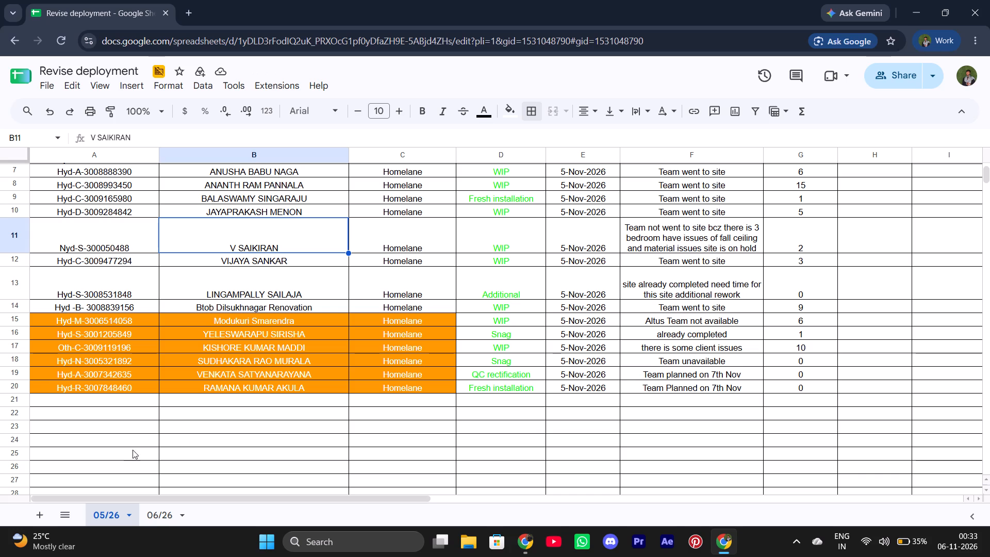
pyautogui.click(18, 389)
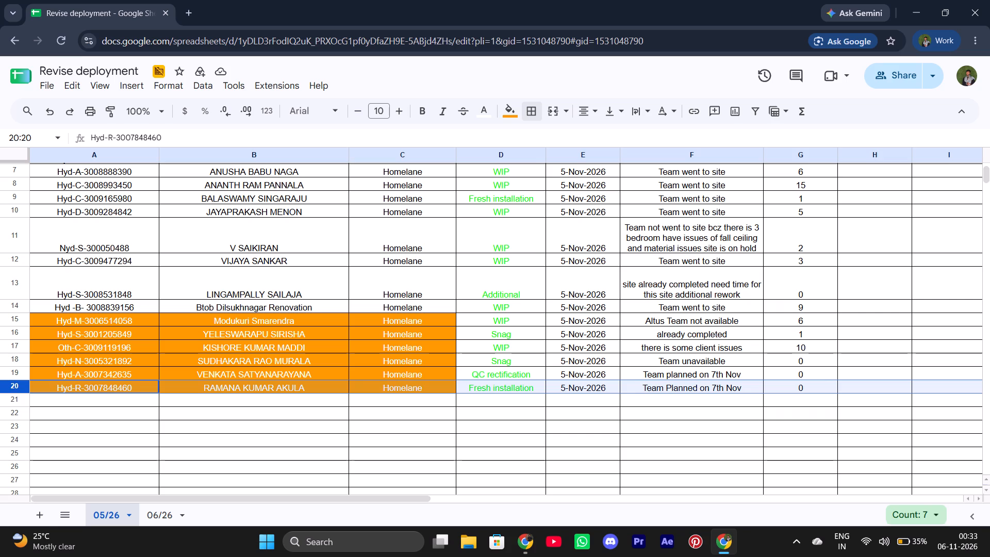
pyautogui.hotkey('ctrl', 'c')
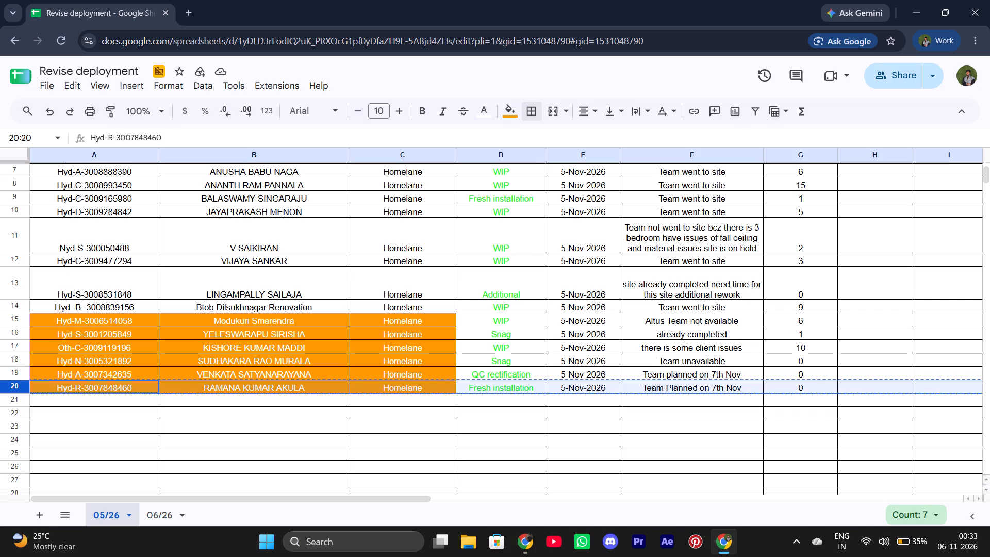
pyautogui.click(168, 512)
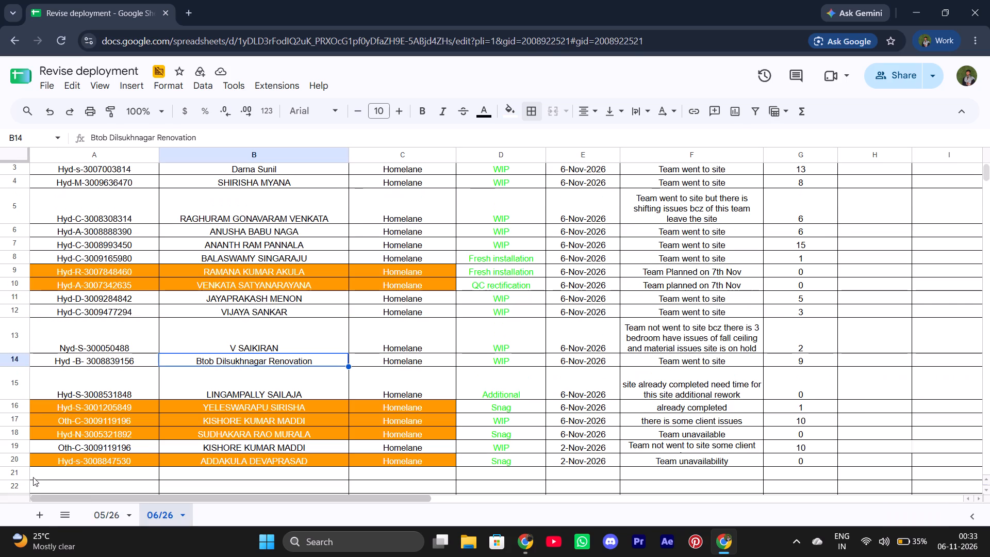
pyautogui.click(20, 472)
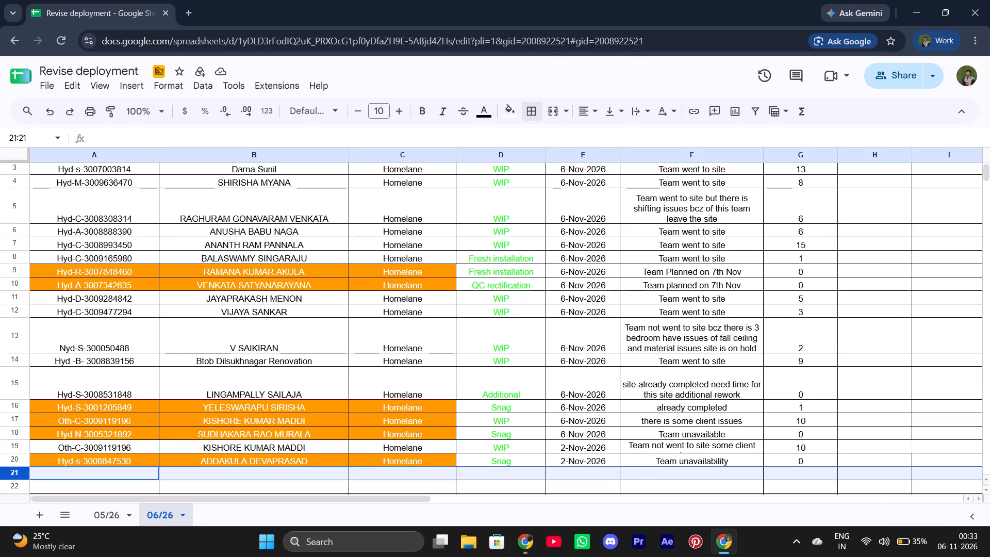
pyautogui.hotkey('ctrl', 'v')
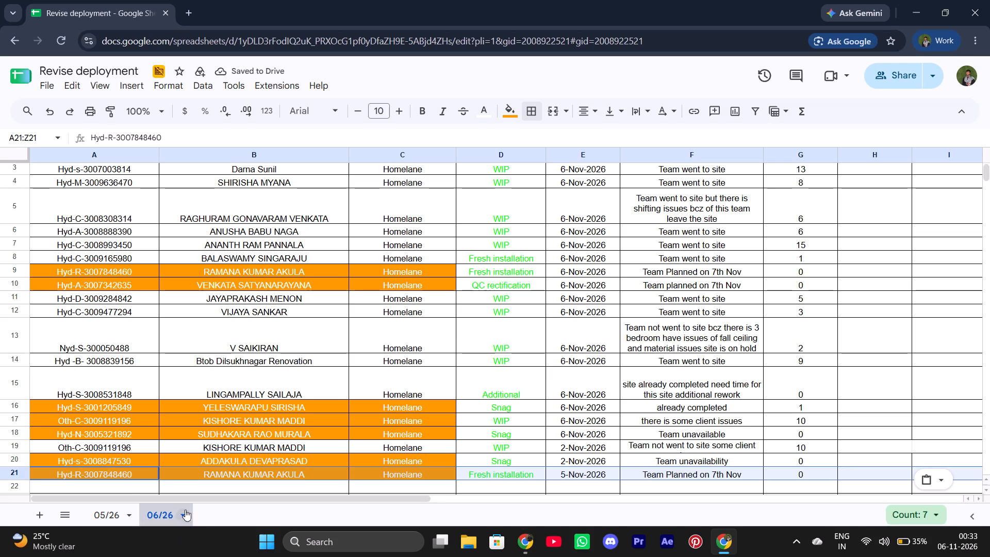
# Copy the WIP entry in row 5 of the 05/26 sheet into the empty row 22 of 06/26.
pyautogui.click(110, 509)
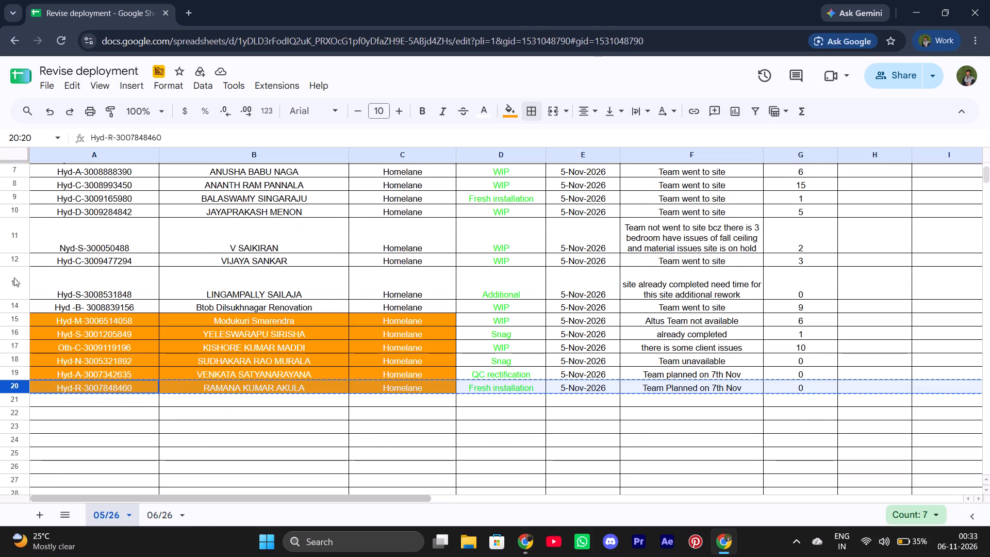
pyautogui.scroll(2, 14, 277)
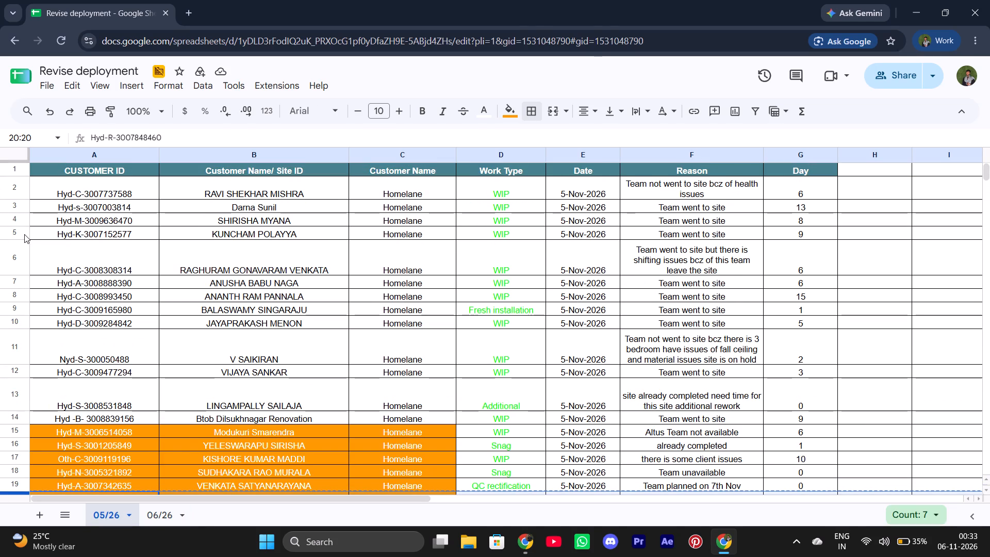
pyautogui.click(24, 234)
pyautogui.hotkey('ctrl', 'c')
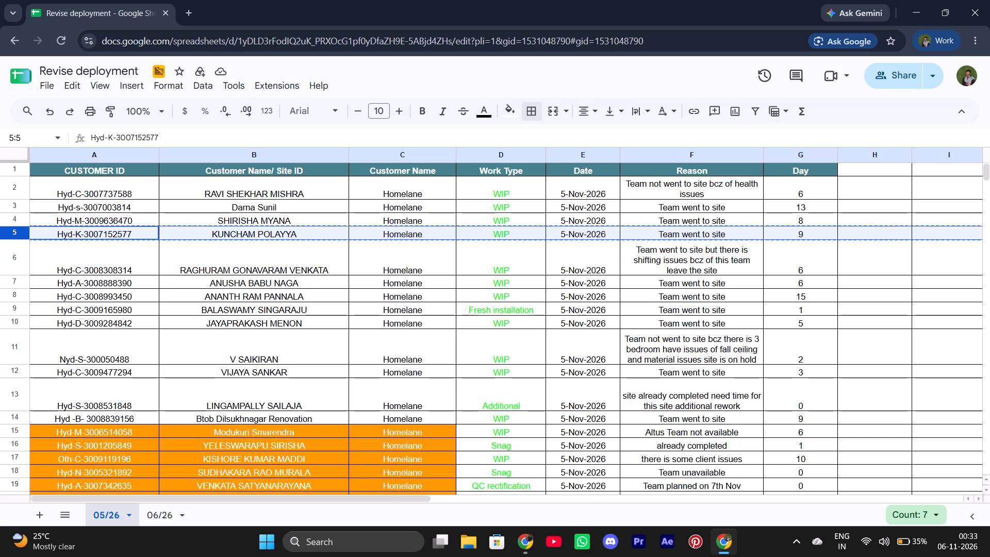
pyautogui.click(156, 512)
pyautogui.scroll(-1, 207, 371)
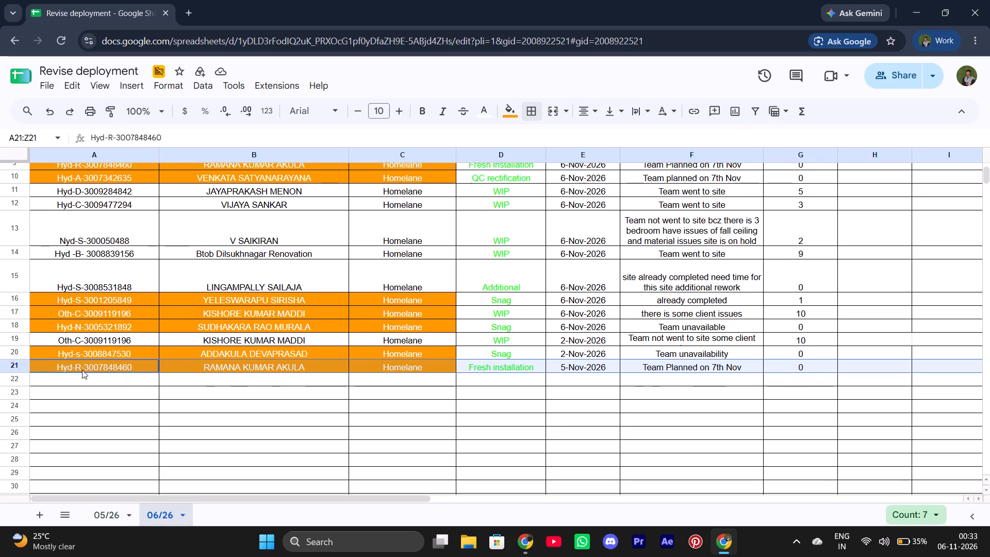
pyautogui.click(18, 379)
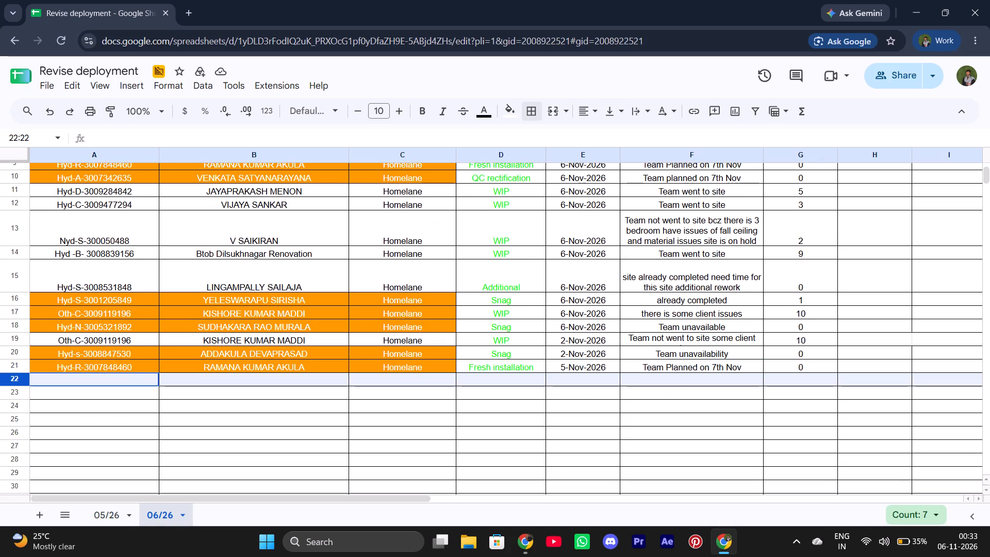
pyautogui.hotkey('ctrl', 'v')
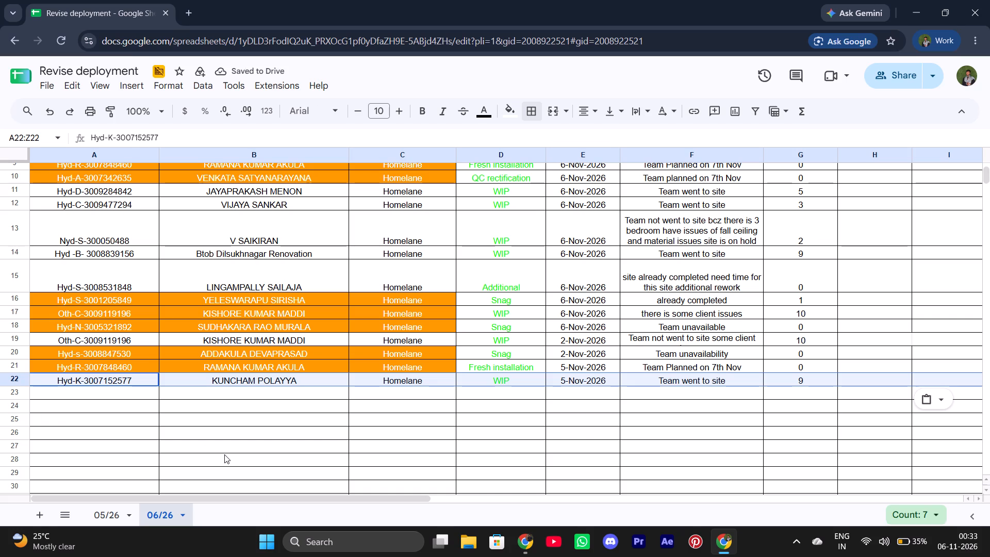
# Replace the orange highlighting in A7:C10 of the 06/26 sheet with black text on a white fill.
pyautogui.scroll(5, 224, 454)
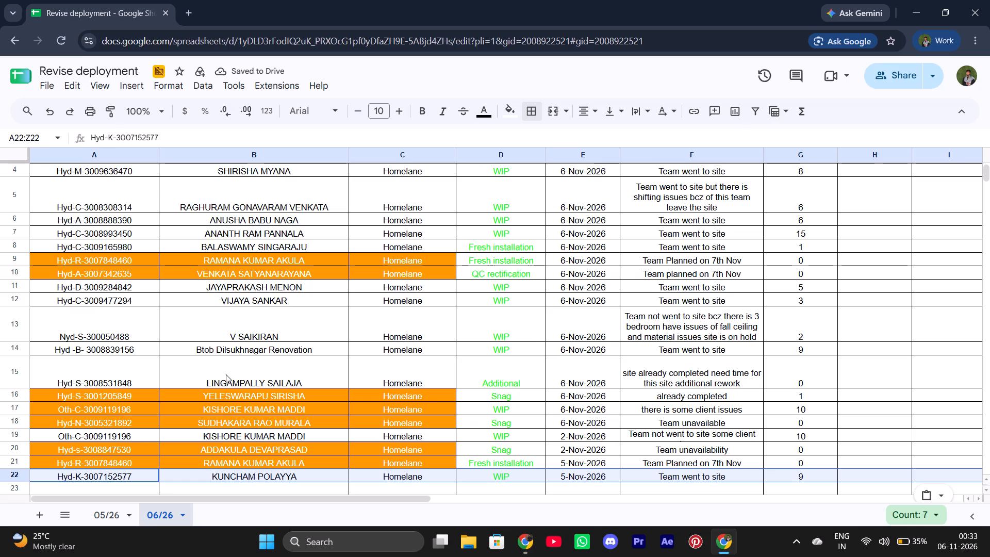
pyautogui.click(153, 290)
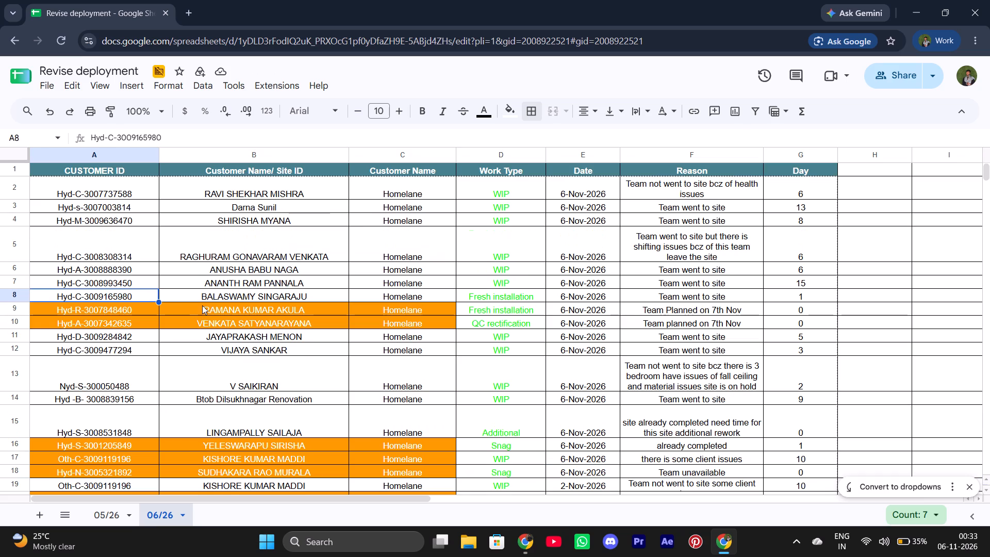
pyautogui.moveTo(148, 283); pyautogui.dragTo(384, 320)
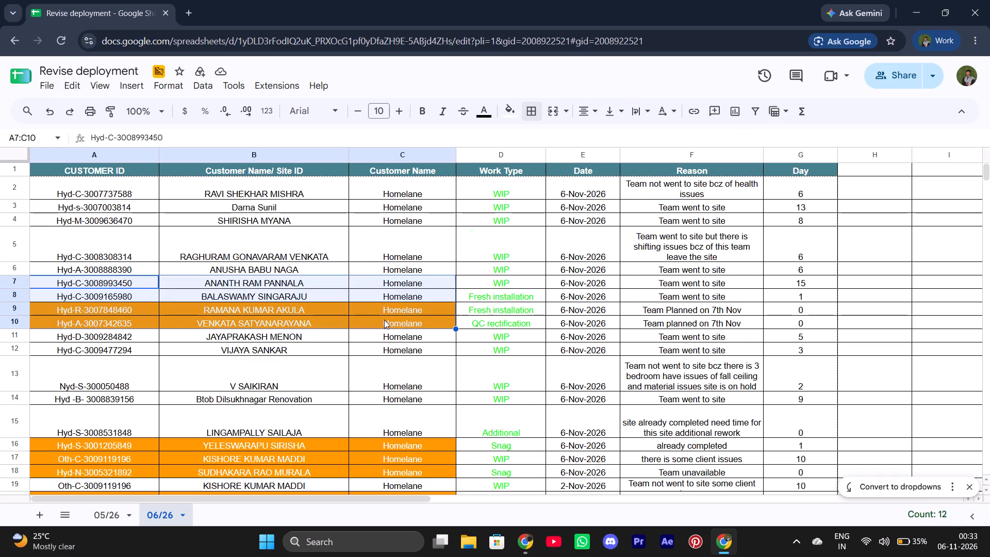
pyautogui.click(485, 114)
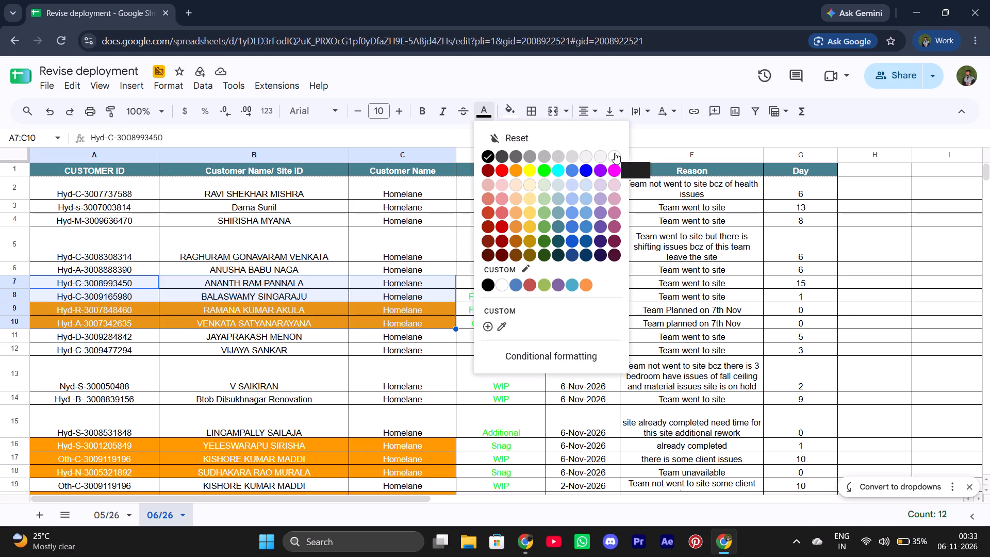
pyautogui.click(615, 153)
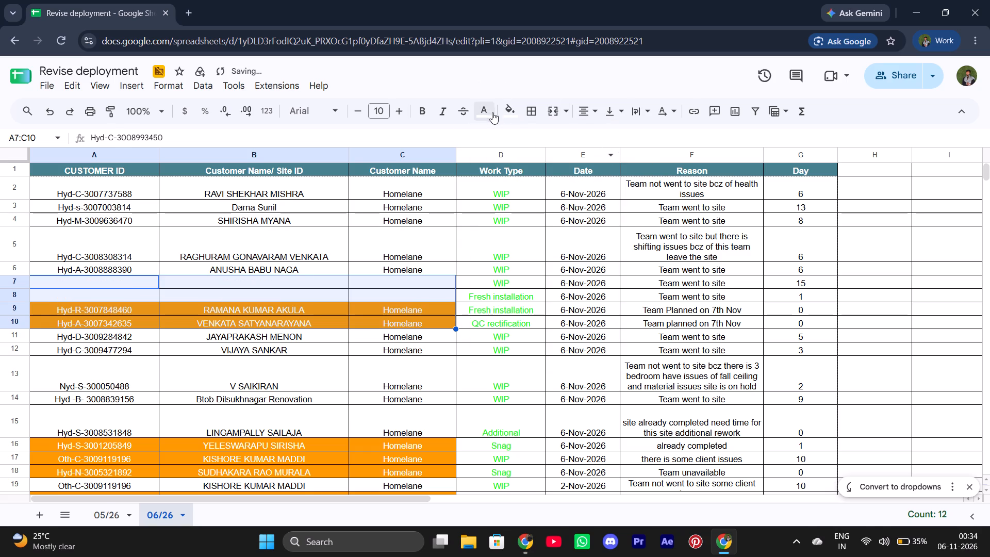
pyautogui.click(491, 111)
pyautogui.click(490, 151)
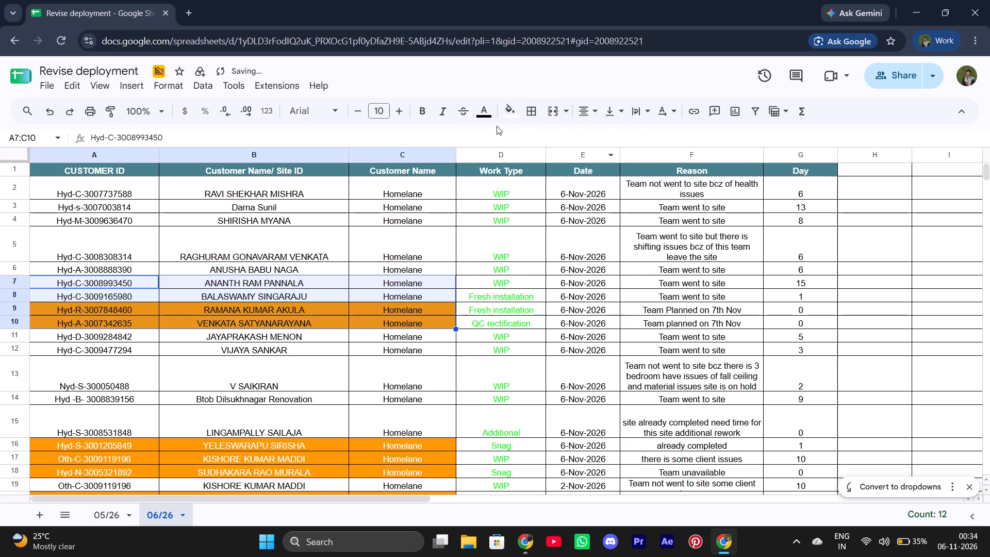
pyautogui.click(512, 110)
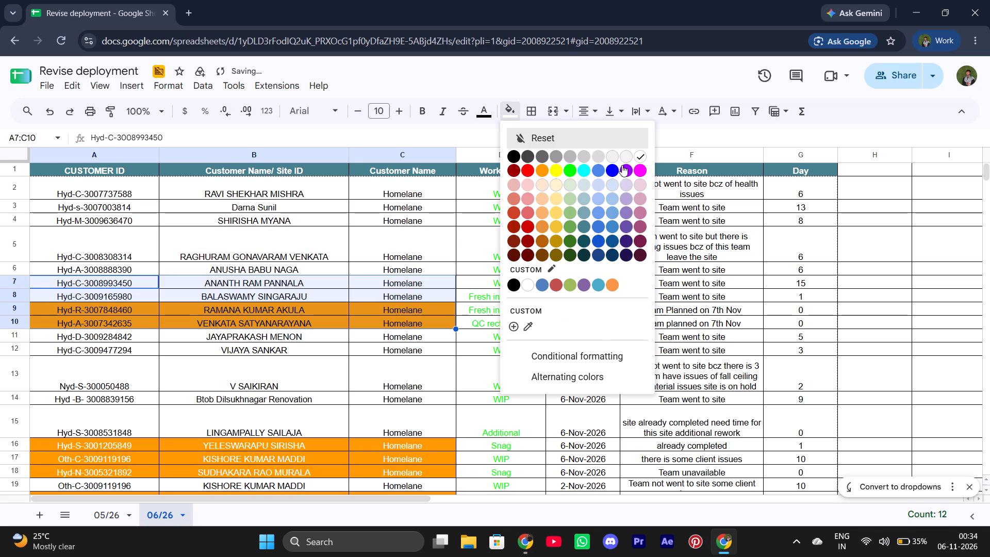
pyautogui.click(638, 161)
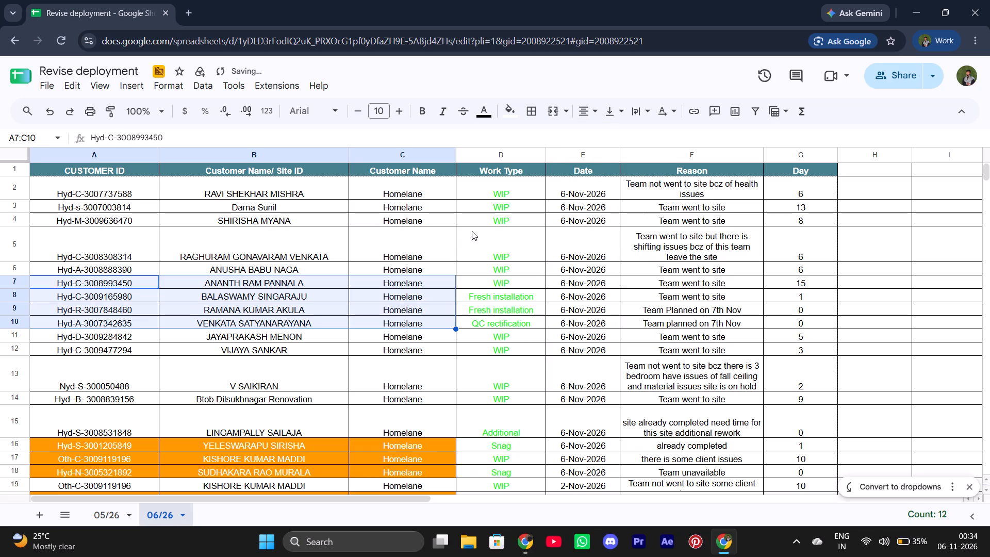
pyautogui.click(443, 247)
pyautogui.scroll(-1, 461, 264)
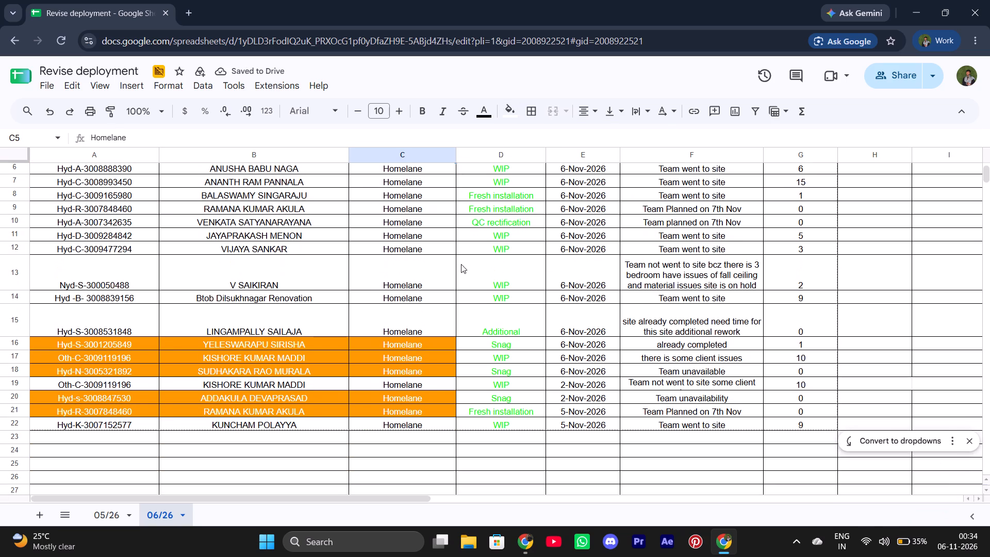
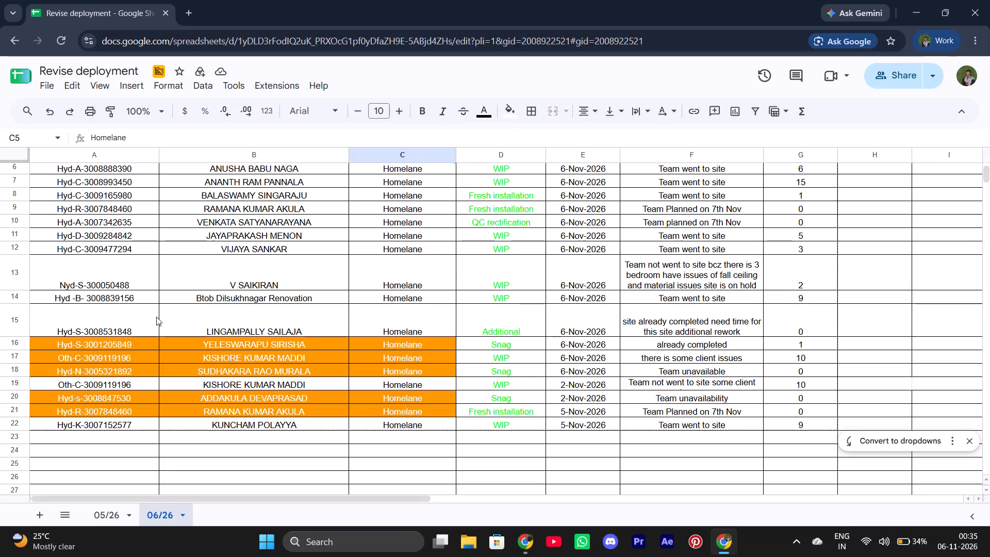
# Give A15:C22 of the 06/26 sheet an orange fill with black text.
pyautogui.moveTo(148, 320); pyautogui.dragTo(316, 385)
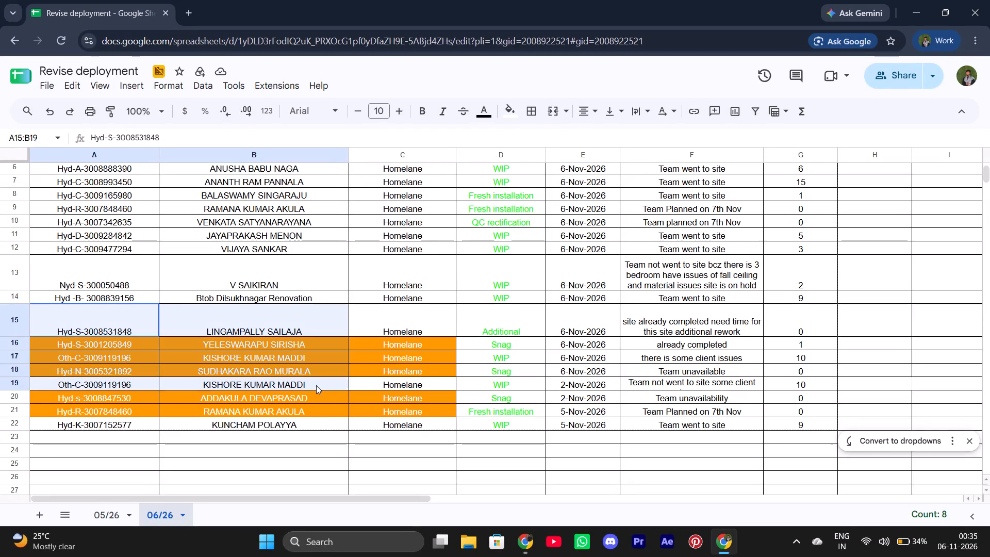
pyautogui.moveTo(316, 385); pyautogui.dragTo(362, 428)
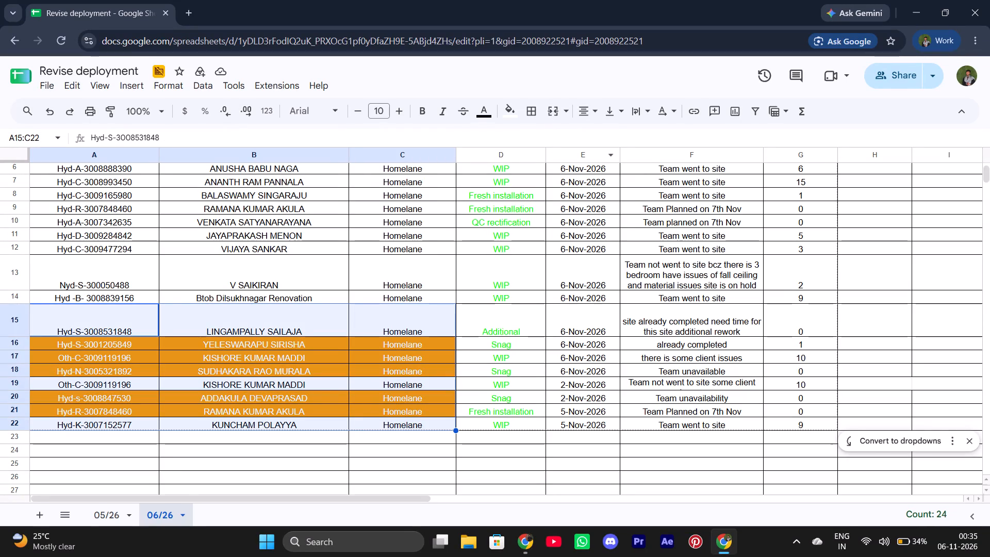
pyautogui.click(517, 104)
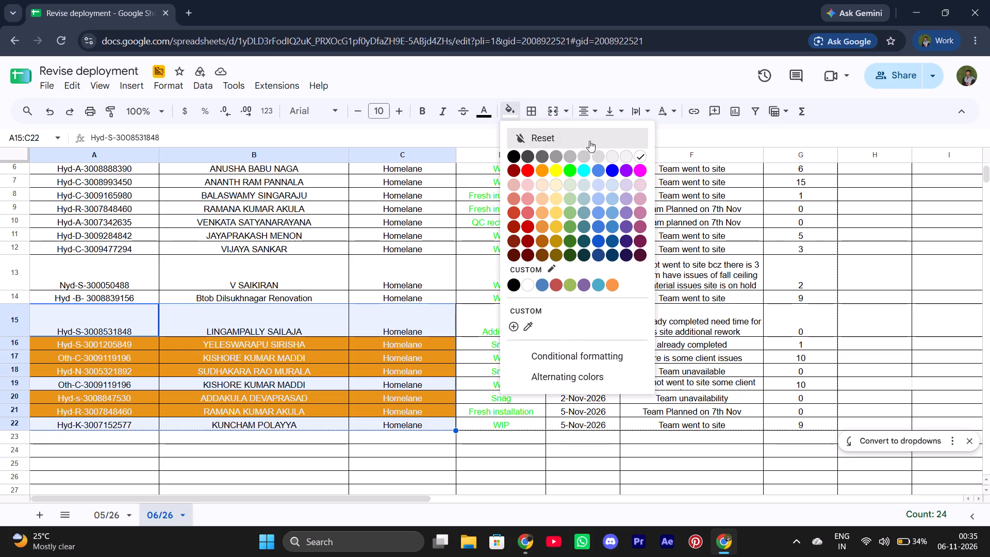
pyautogui.click(541, 168)
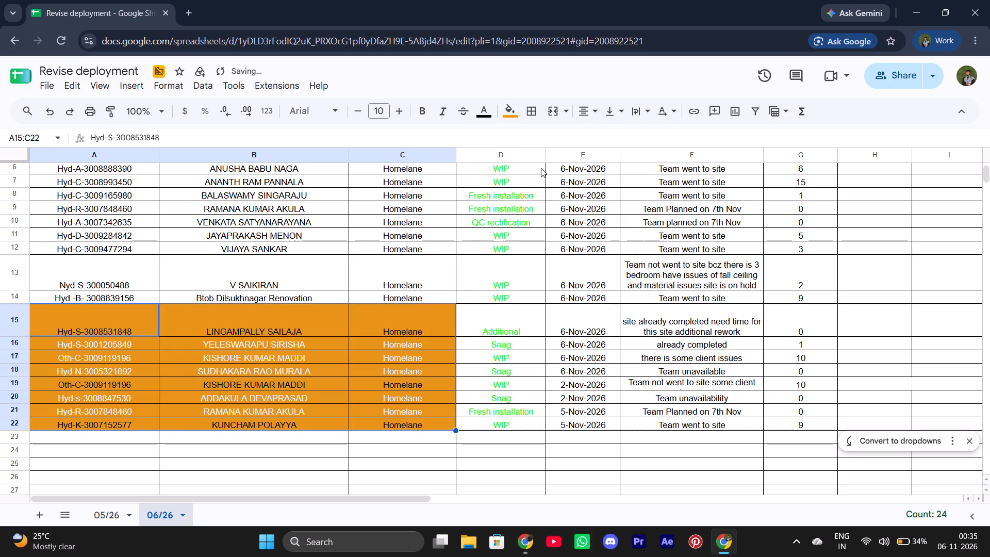
pyautogui.click(487, 112)
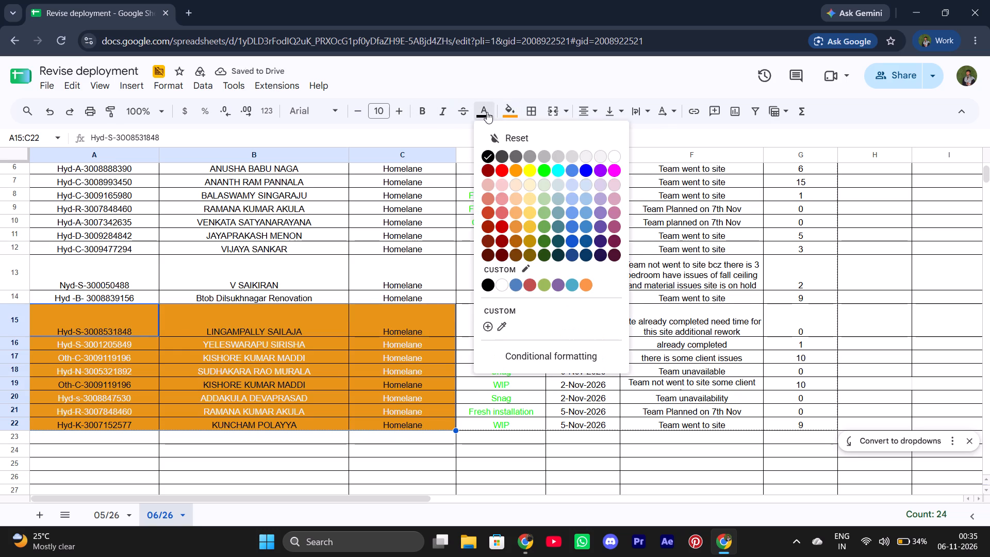
pyautogui.click(485, 155)
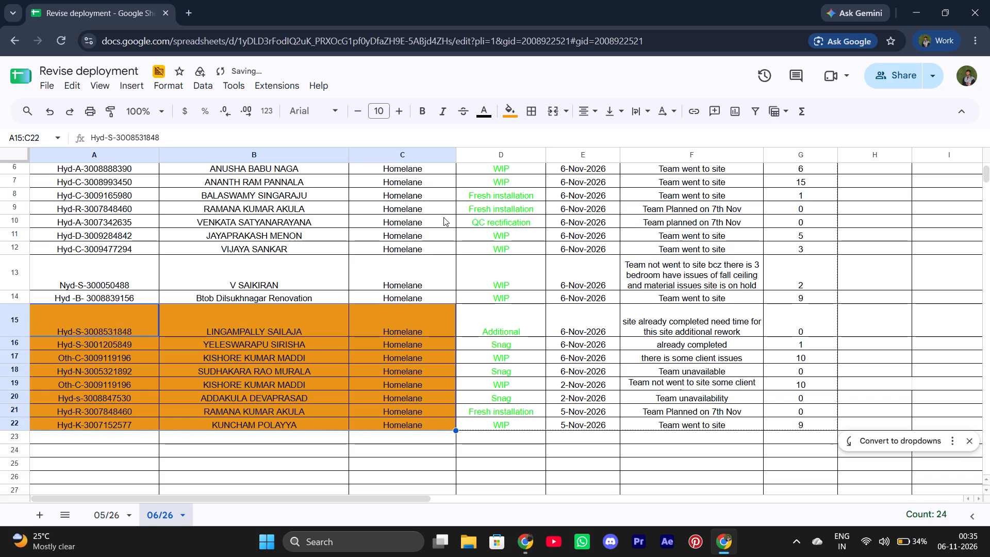
# Copy the date 6-Nov-2026 from E13 into E16:E22 of the Date column.
pyautogui.click(593, 277)
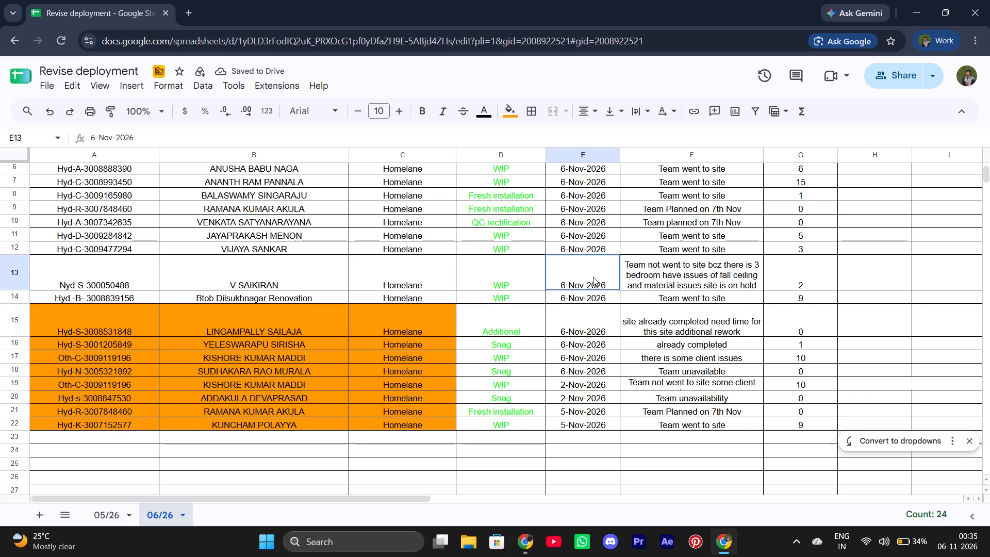
pyautogui.hotkey('ctrl', 'c')
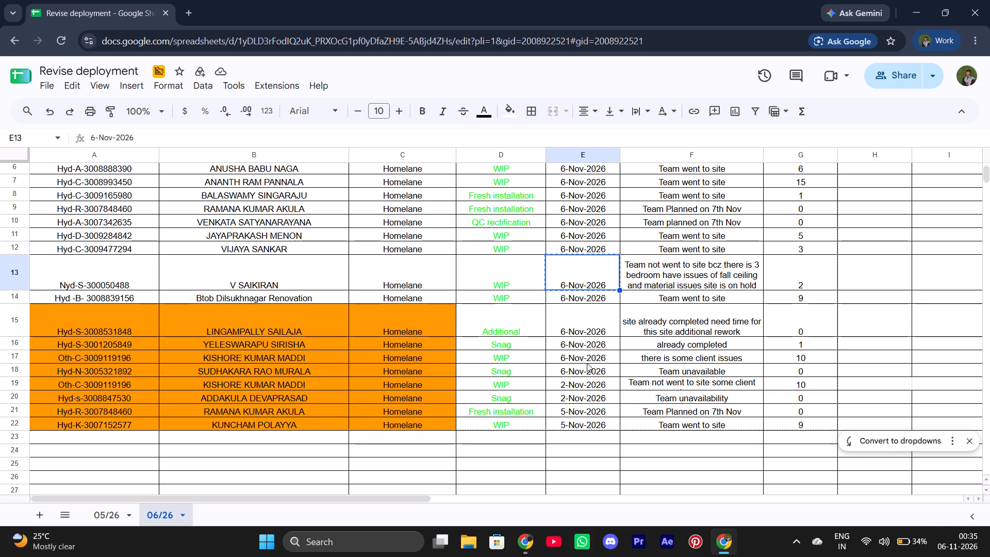
pyautogui.scroll(2, 584, 380)
pyautogui.scroll(-2, 584, 380)
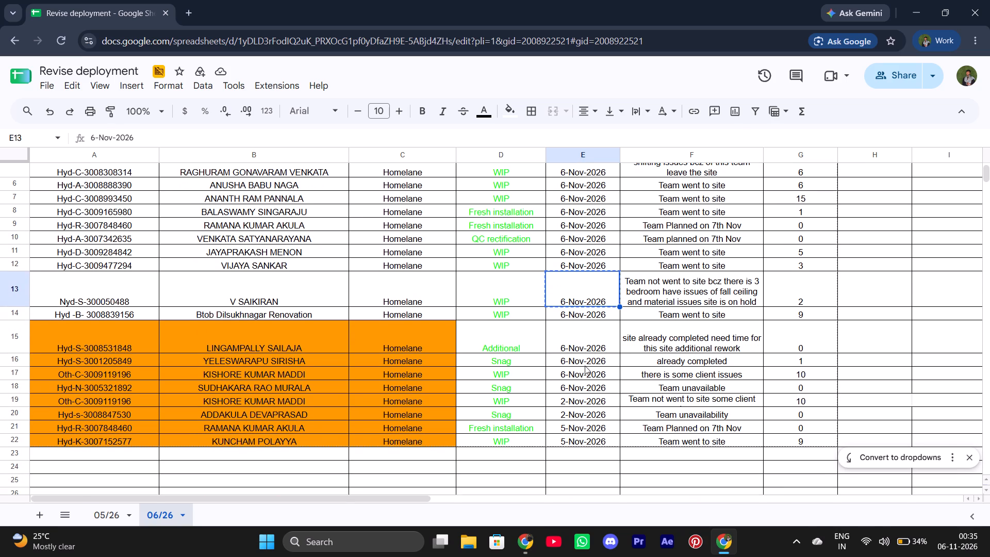
pyautogui.click(584, 375)
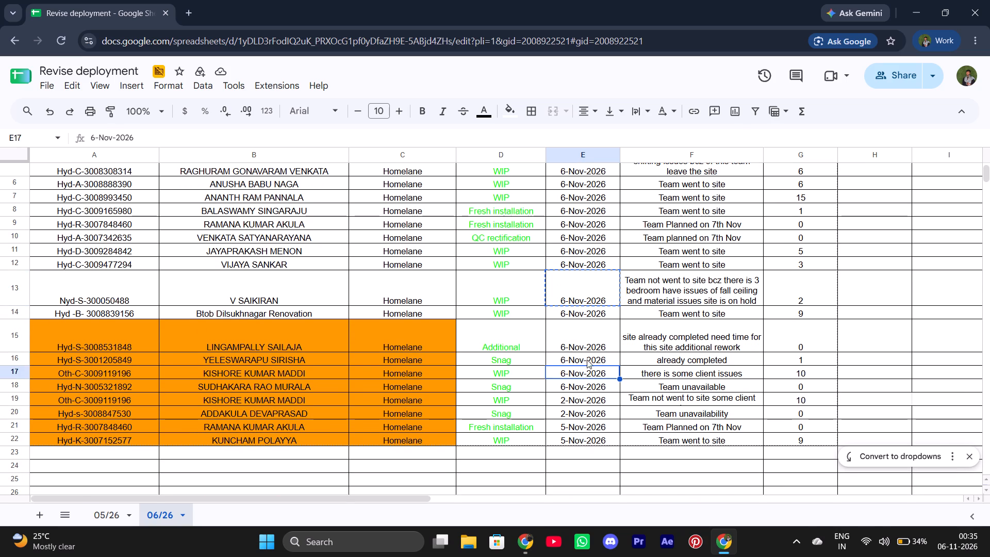
pyautogui.moveTo(588, 355); pyautogui.dragTo(595, 426)
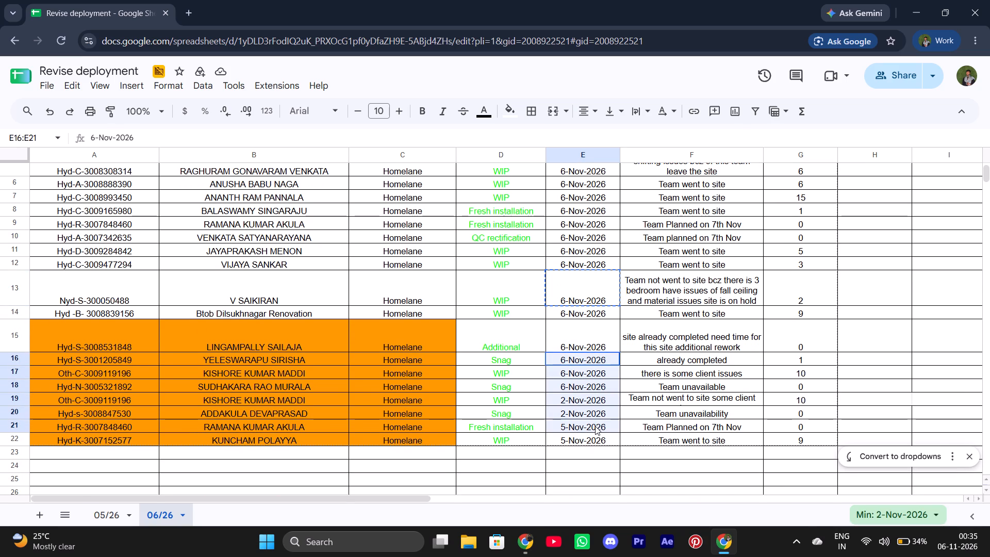
pyautogui.moveTo(595, 426); pyautogui.dragTo(590, 437)
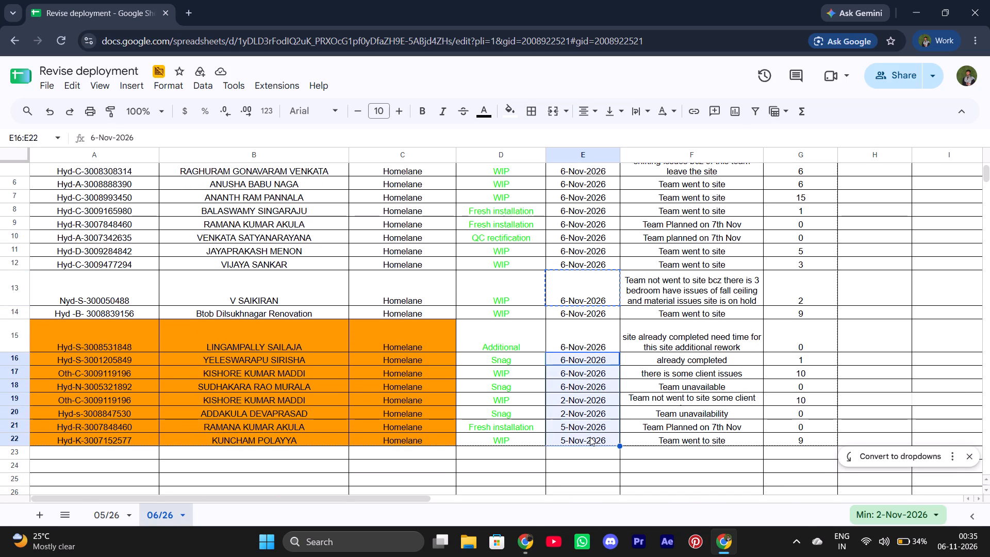
pyautogui.hotkey('ctrl', 'v')
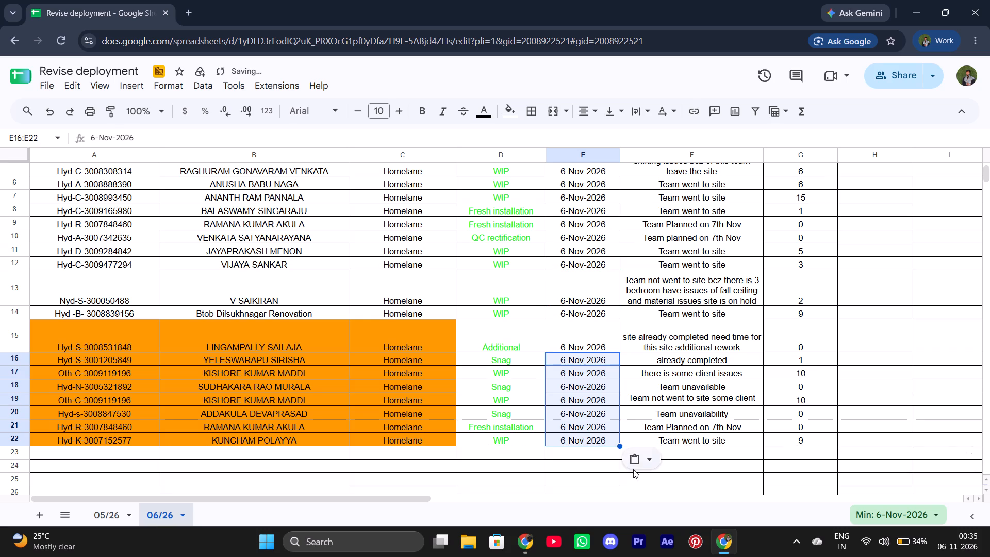
pyautogui.click(546, 493)
# Delete row 21, the duplicate orange-highlighted Fresh installation entry, from the 06/26 sheet.
pyautogui.scroll(2, 543, 329)
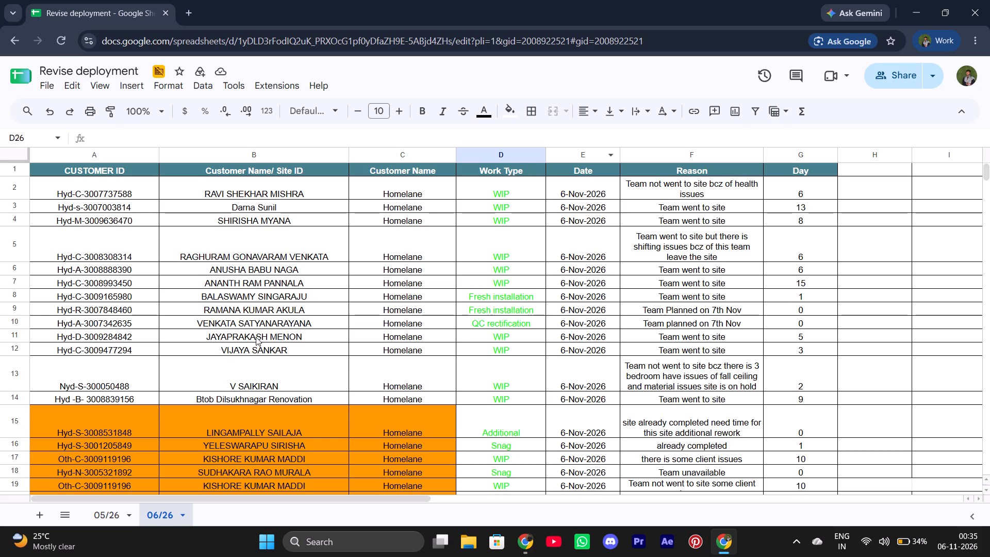
pyautogui.scroll(-1, 295, 369)
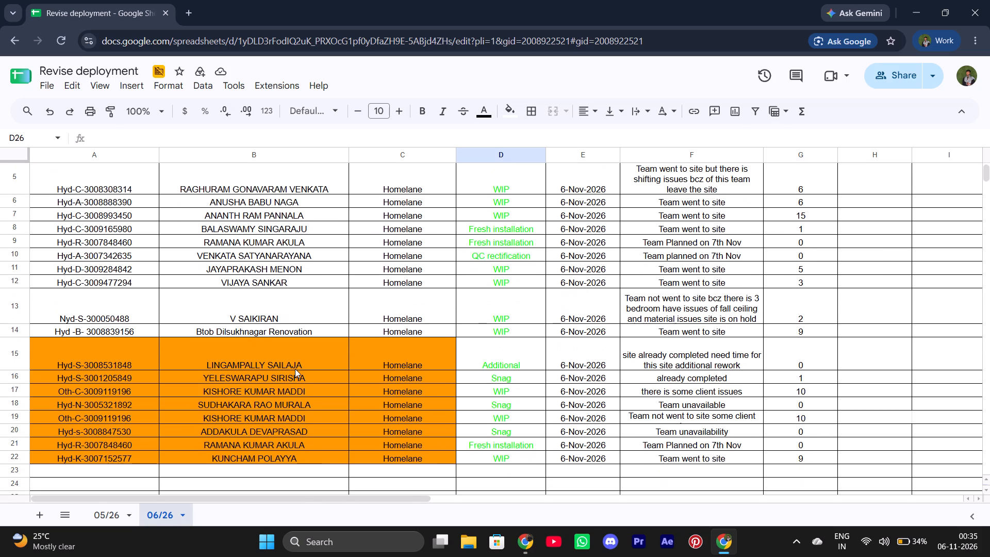
pyautogui.scroll(1, 295, 369)
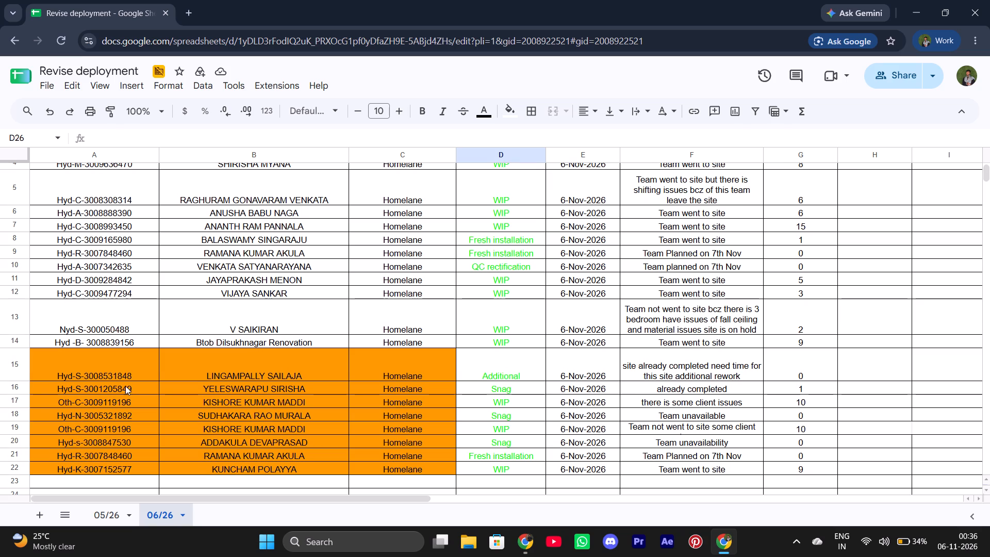
pyautogui.click(18, 454)
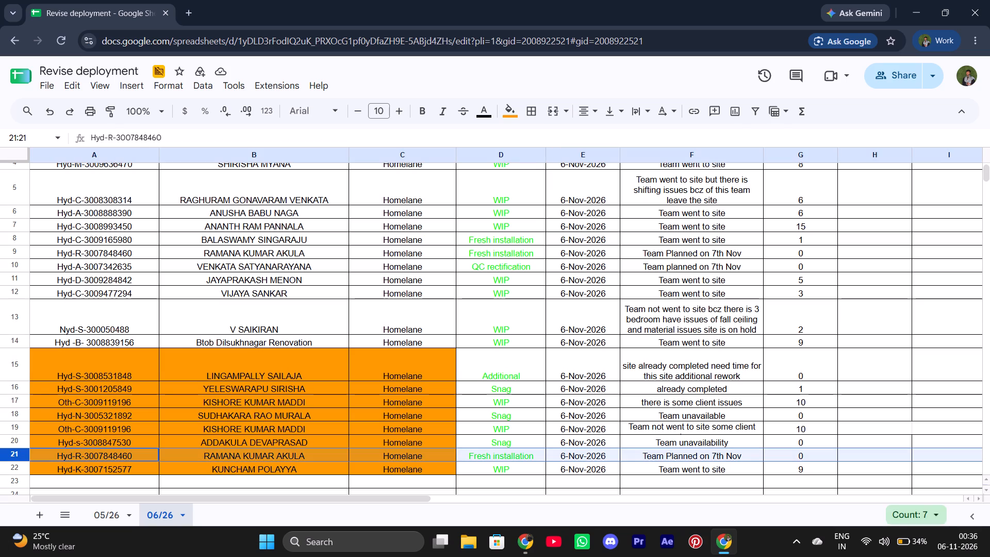
pyautogui.moveTo(18, 454); pyautogui.dragTo(24, 452, button='right')
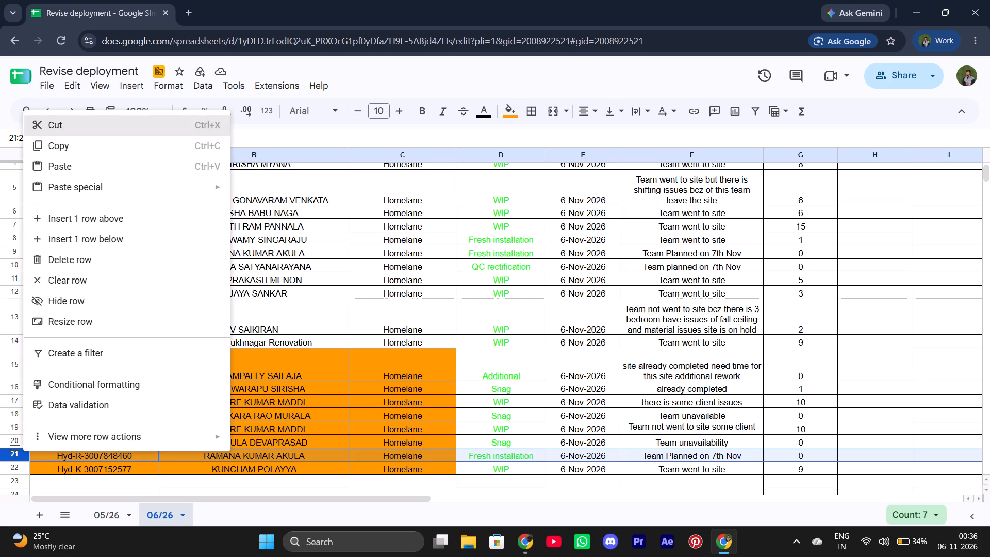
pyautogui.click(65, 266)
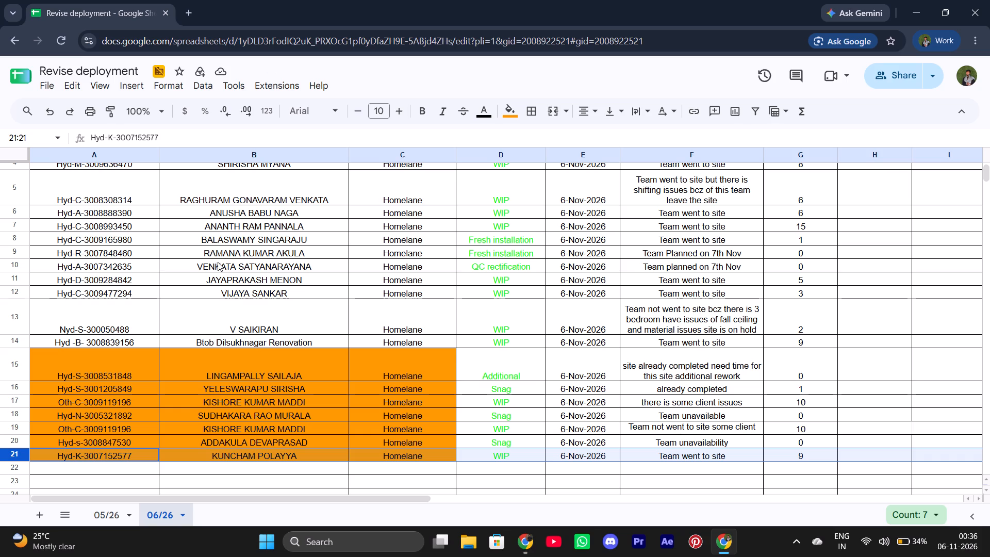
pyautogui.click(319, 276)
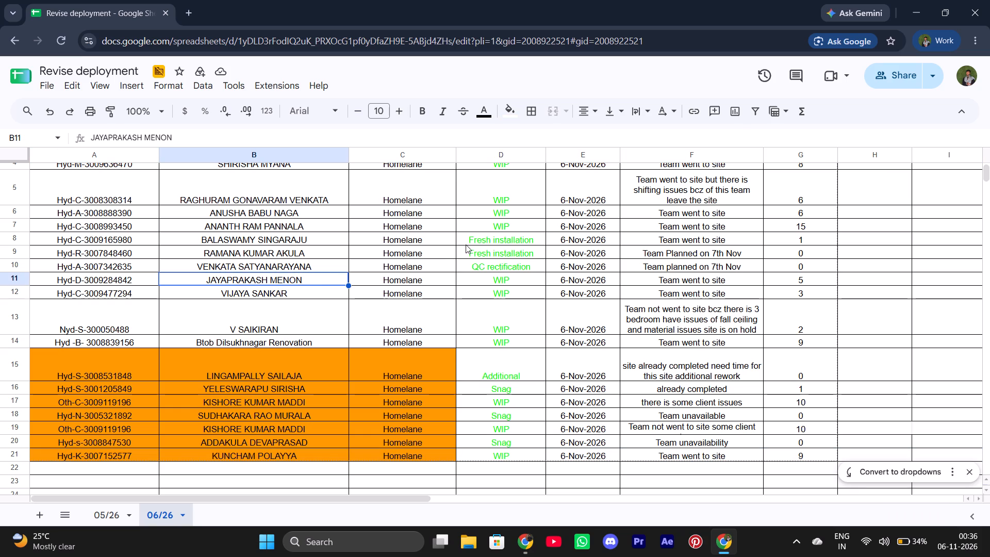
# Change the work type in D8 to WIP.
pyautogui.click(491, 244)
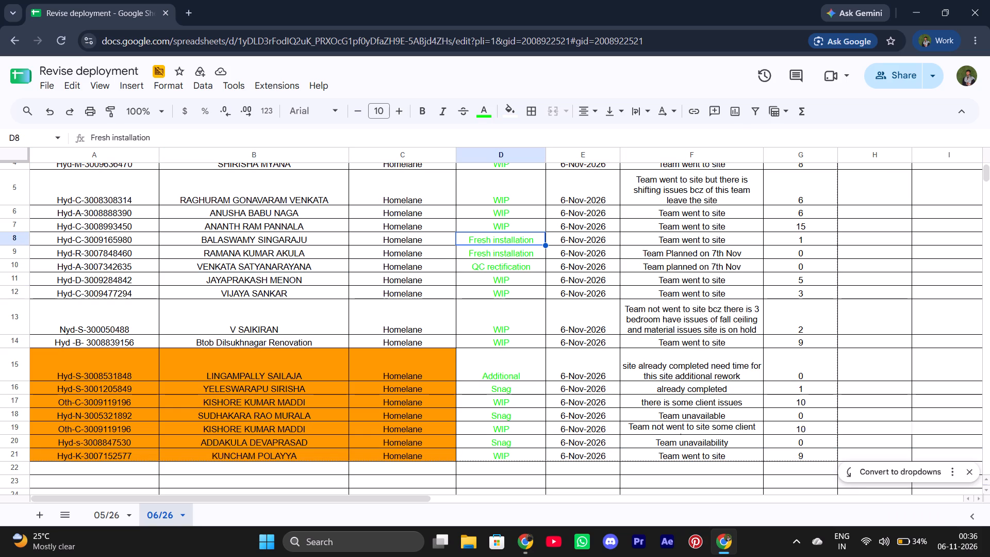
pyautogui.click(491, 244)
pyautogui.doubleClick(491, 244)
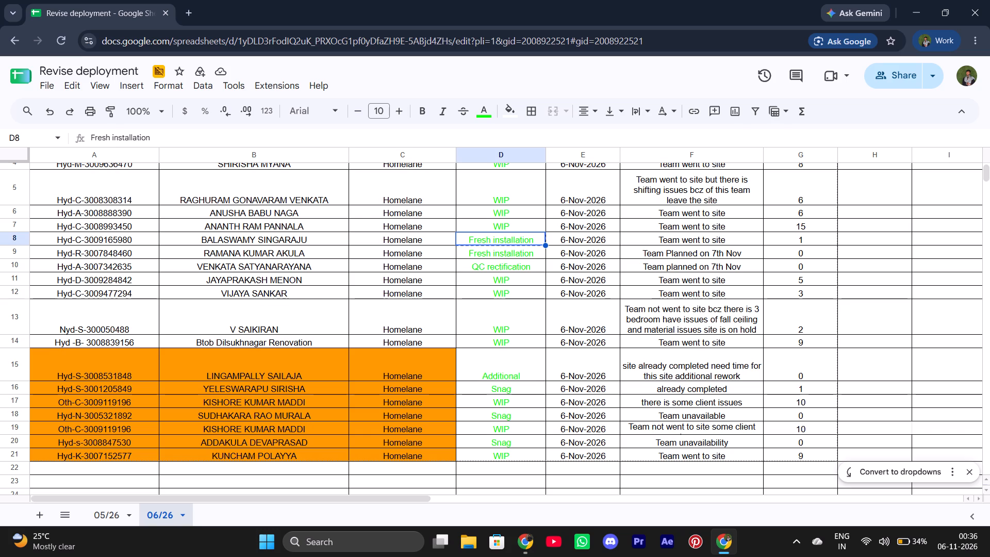
pyautogui.doubleClick(495, 237)
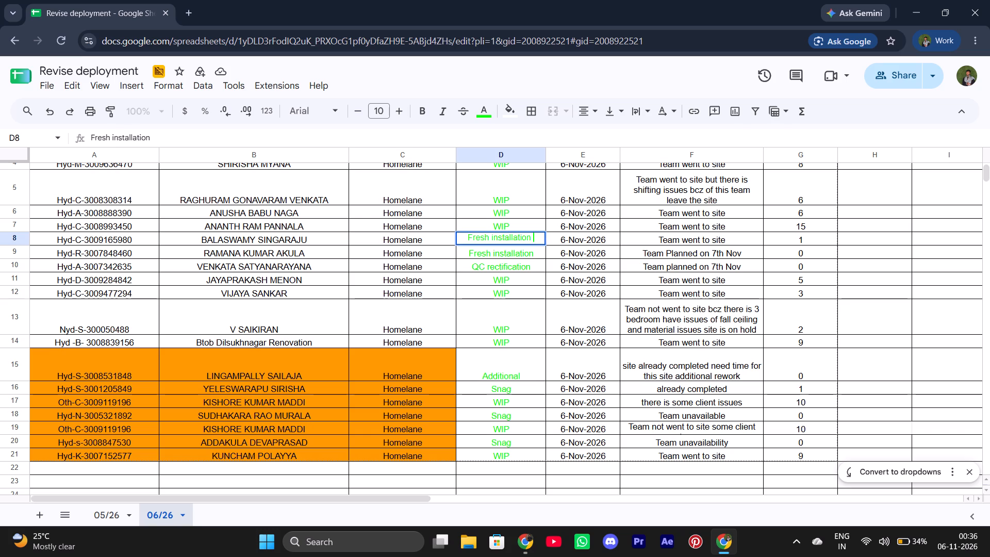
pyautogui.press('BackSpace')
pyautogui.press('BackSpace')
pyautogui.press('BackSpace')
pyautogui.press('BackSpace')
pyautogui.press('BackSpace')
pyautogui.press('BackSpace')
pyautogui.press('BackSpace')
pyautogui.press('BackSpace')
pyautogui.press('BackSpace')
pyautogui.press('BackSpace')
pyautogui.press('BackSpace')
pyautogui.press('BackSpace')
pyautogui.press('BackSpace')
pyautogui.press('BackSpace')
pyautogui.press('BackSpace')
pyautogui.press('BackSpace')
pyautogui.press('BackSpace')
pyautogui.press('BackSpace')
pyautogui.press('BackSpace')
pyautogui.press('BackSpace')
pyautogui.press('w')
pyautogui.press('i')
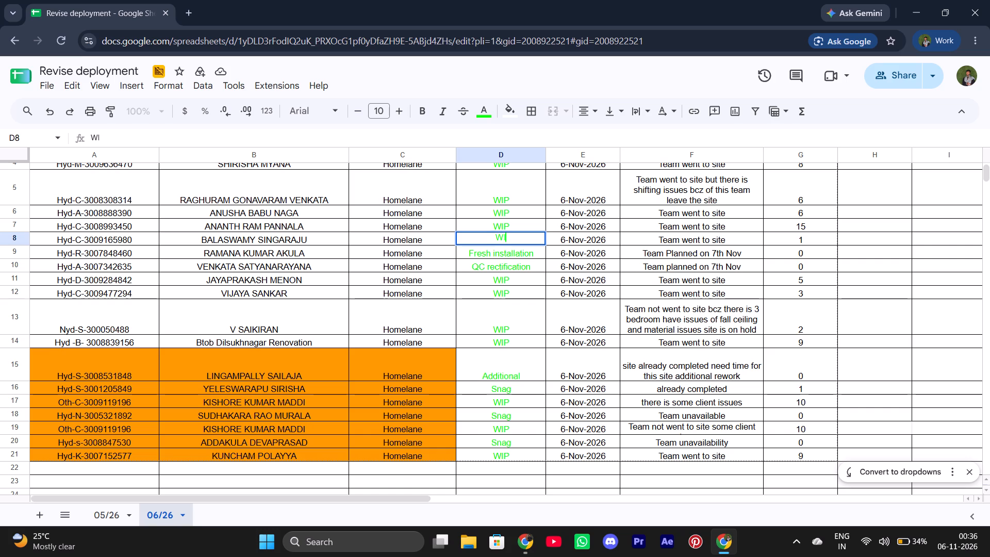
pyautogui.press('p')
pyautogui.click(492, 260)
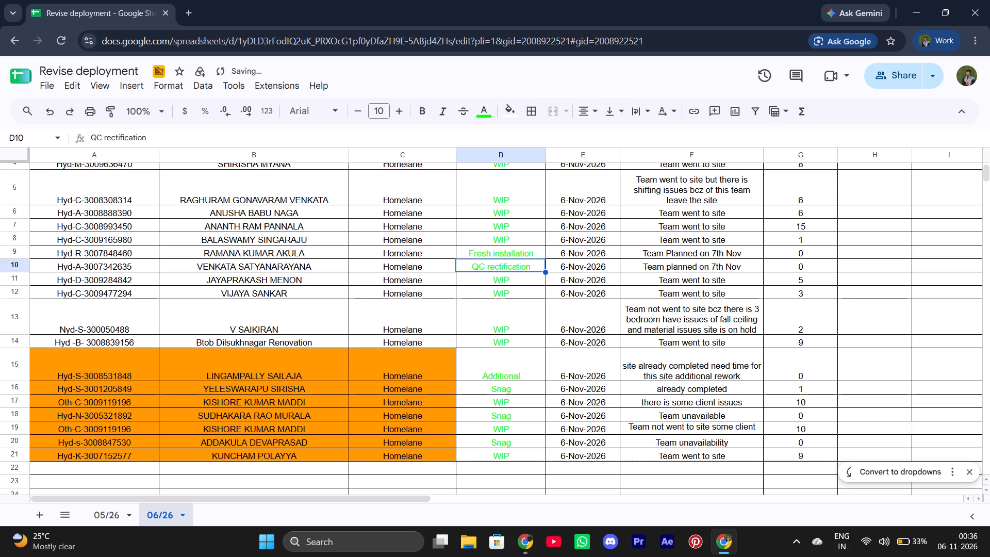
# Change the work type in D10 to Snag.
pyautogui.doubleClick(492, 260)
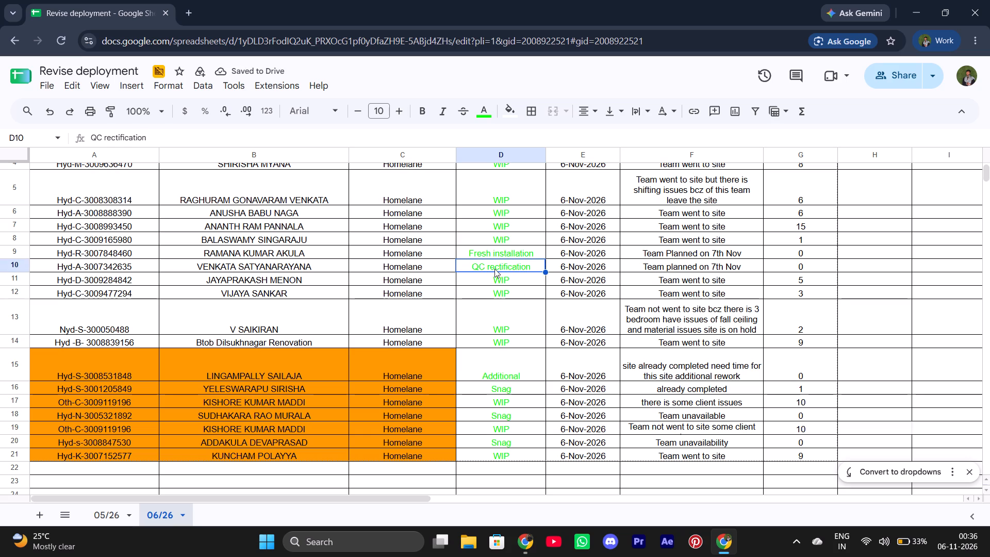
pyautogui.doubleClick(497, 265)
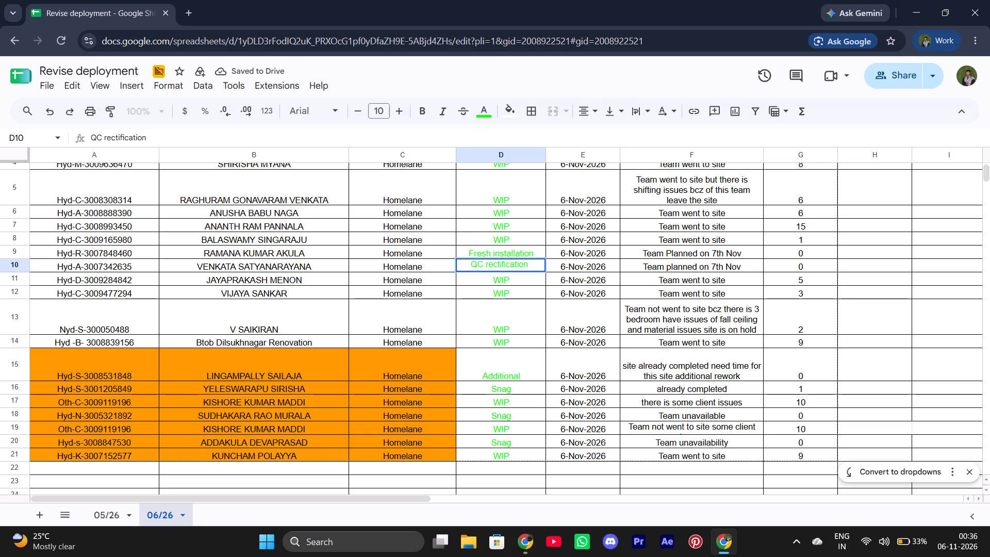
pyautogui.press('BackSpace')
pyautogui.press('BackSpace')
pyautogui.press('BackSpace')
pyautogui.press('BackSpace')
pyautogui.press('BackSpace')
pyautogui.press('BackSpace')
pyautogui.press('BackSpace')
pyautogui.press('BackSpace')
pyautogui.press('BackSpace')
pyautogui.press('BackSpace')
pyautogui.press('BackSpace')
pyautogui.press('BackSpace')
pyautogui.press('BackSpace')
pyautogui.press('BackSpace')
pyautogui.press('BackSpace')
pyautogui.press('BackSpace')
pyautogui.press('BackSpace')
pyautogui.press('BackSpace')
pyautogui.press('BackSpace')
pyautogui.press('BackSpace')
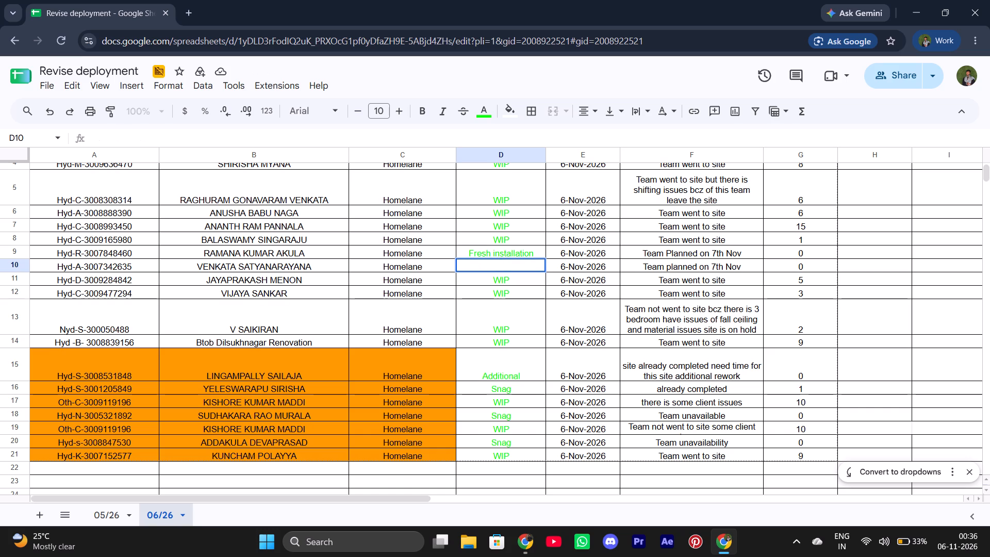
pyautogui.press('s')
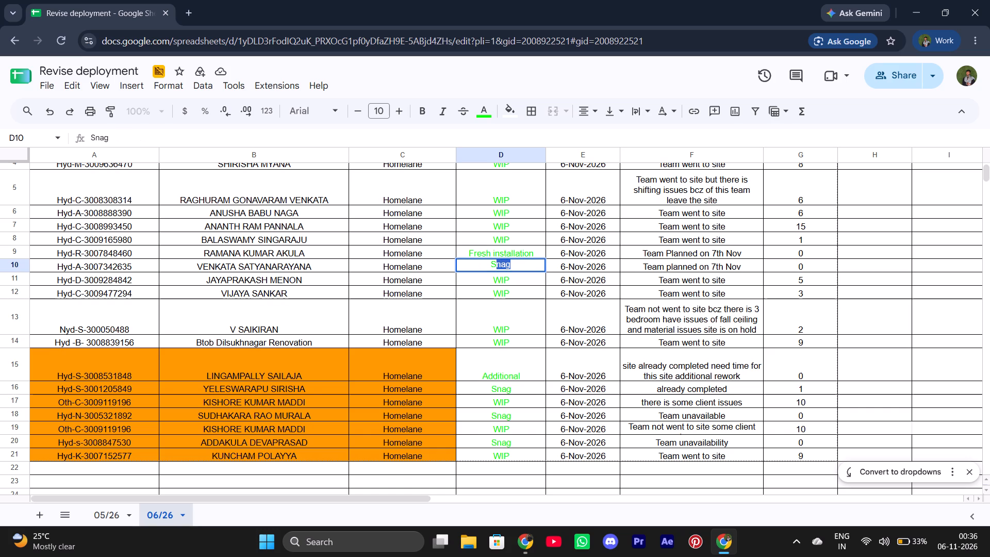
pyautogui.press('n')
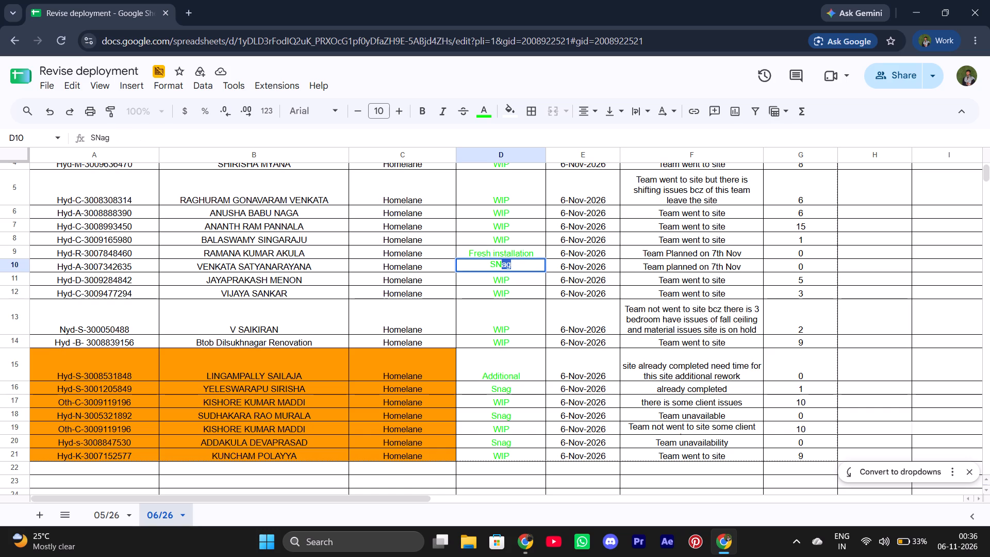
pyautogui.press('BackSpace')
pyautogui.press('BackSpace')
pyautogui.press('n')
pyautogui.press('Return')
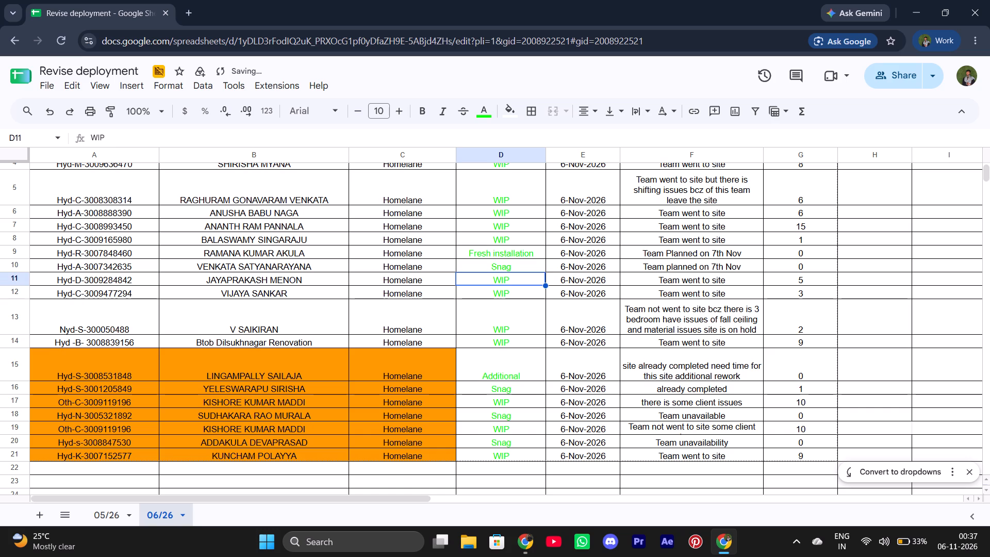
# Hide the 05/26 sheet so that only the 06/26 sheet remains shown in the workbook.
pyautogui.scroll(3, 498, 233)
pyautogui.scroll(-2, 498, 233)
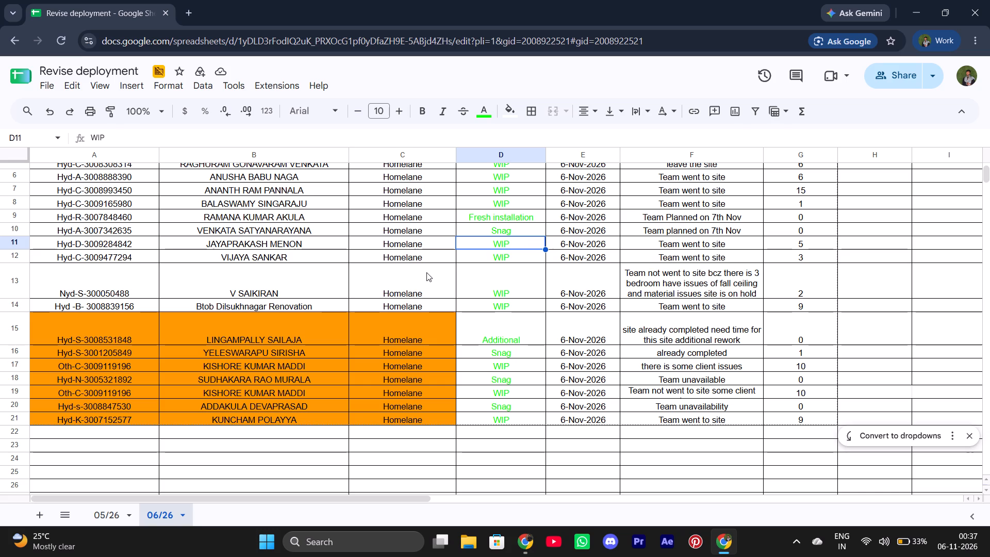
pyautogui.click(113, 520)
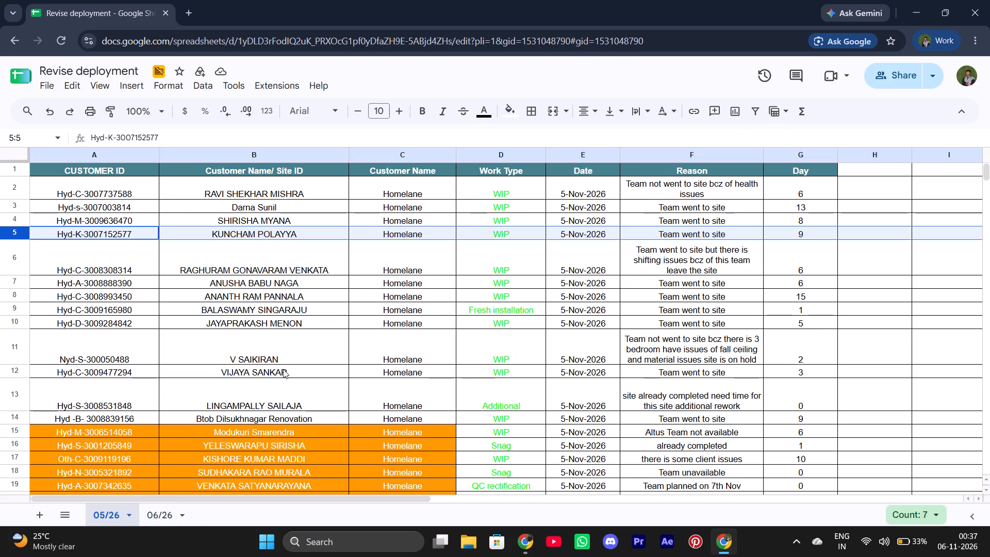
pyautogui.scroll(1, 283, 369)
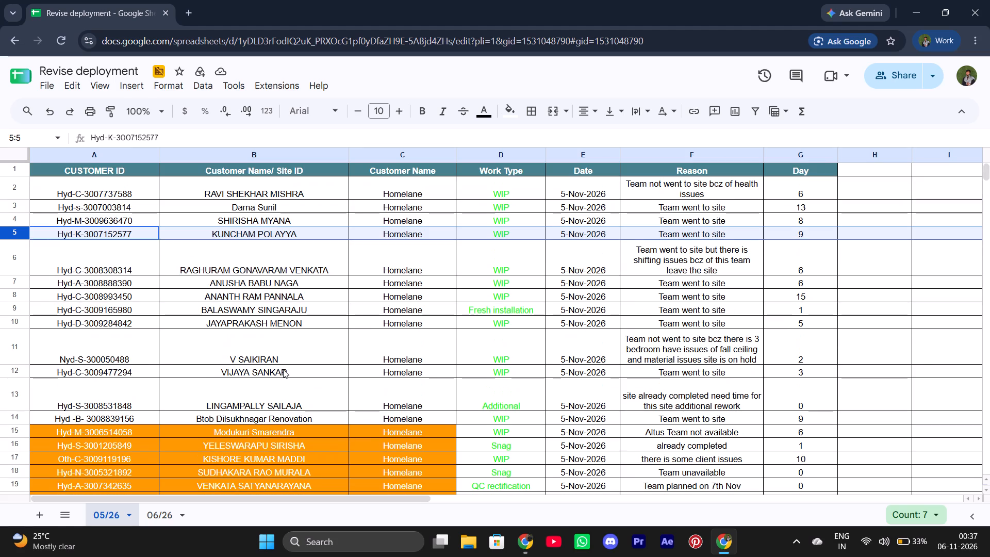
pyautogui.click(14, 156)
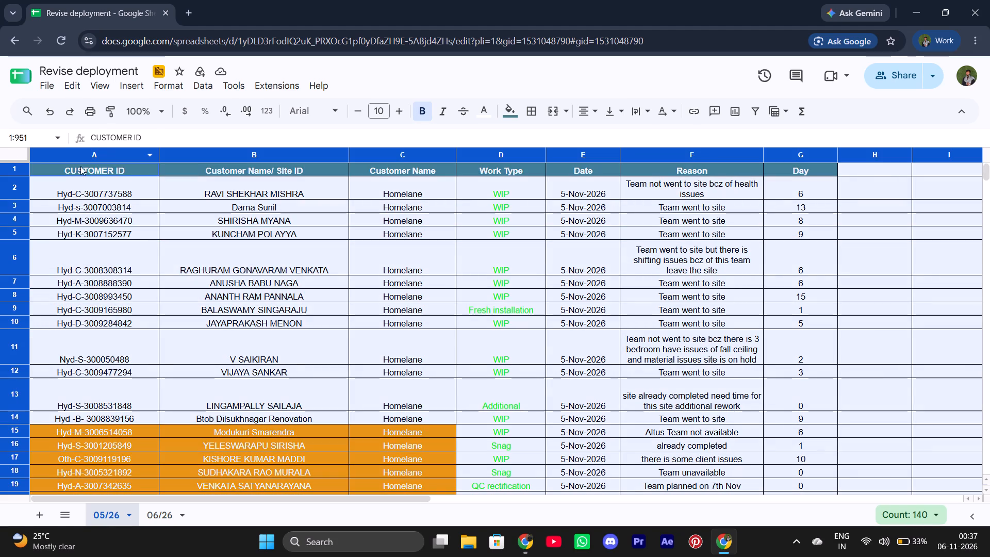
pyautogui.click(138, 166)
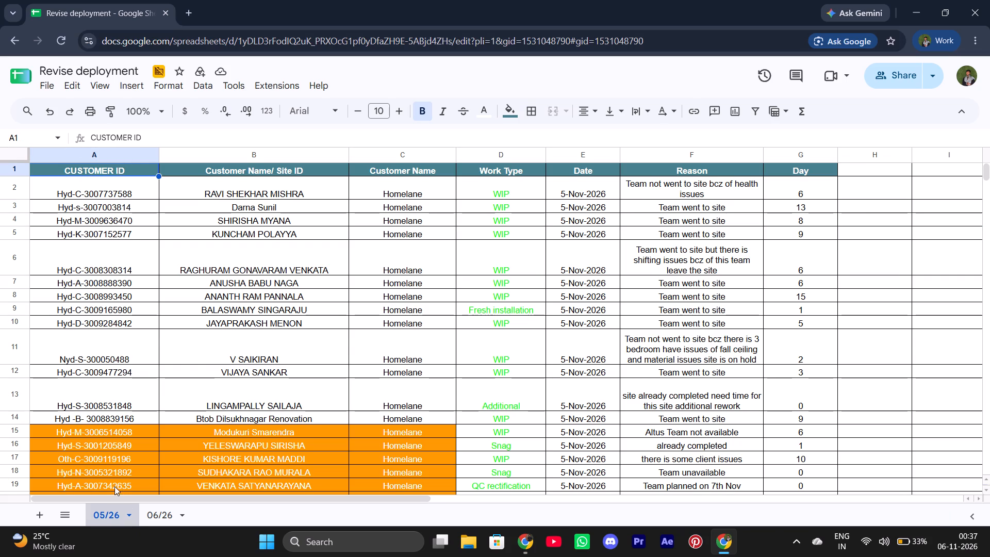
pyautogui.click(134, 519)
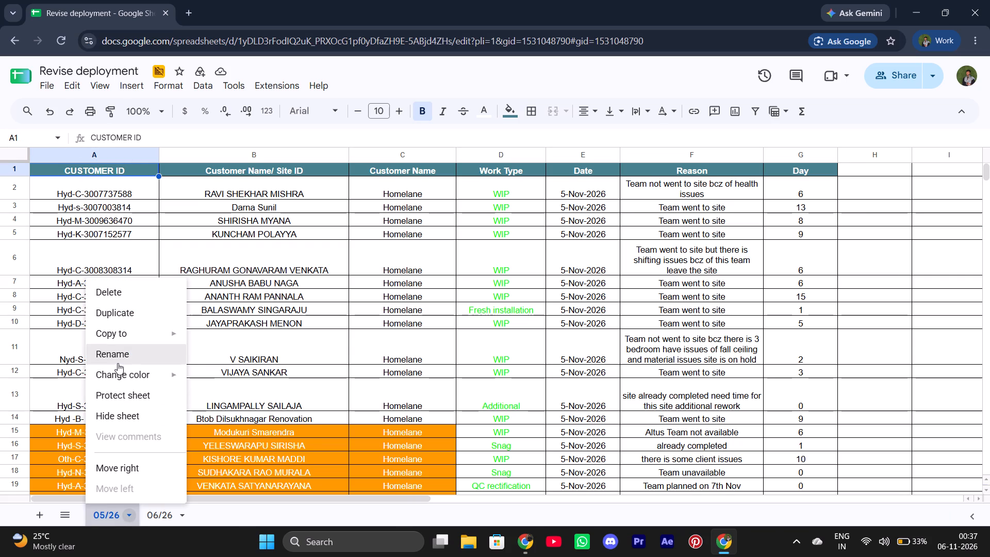
pyautogui.click(126, 415)
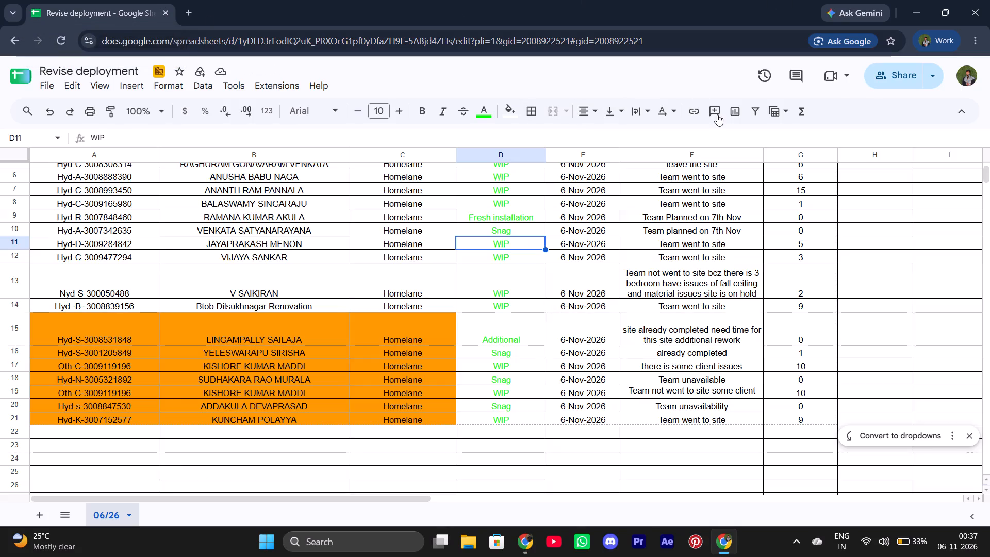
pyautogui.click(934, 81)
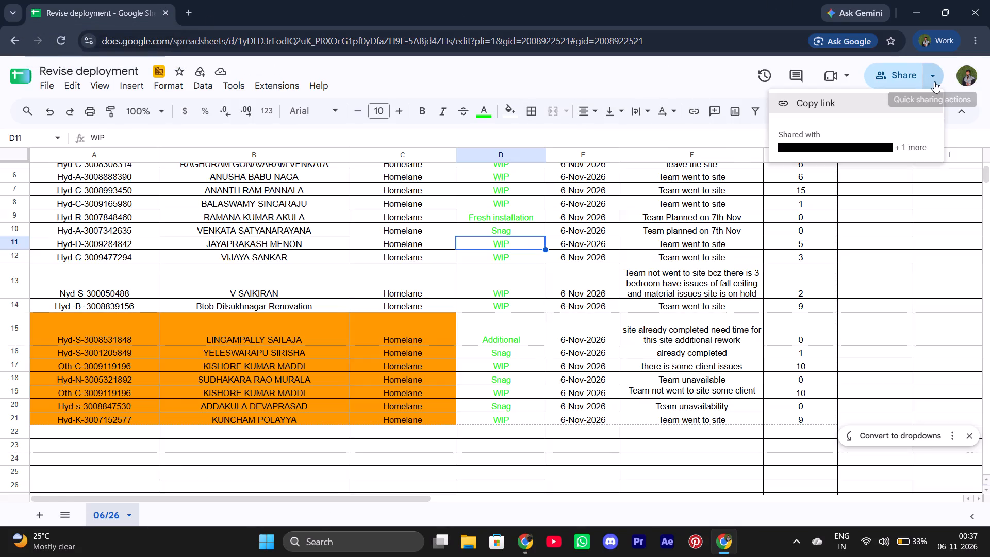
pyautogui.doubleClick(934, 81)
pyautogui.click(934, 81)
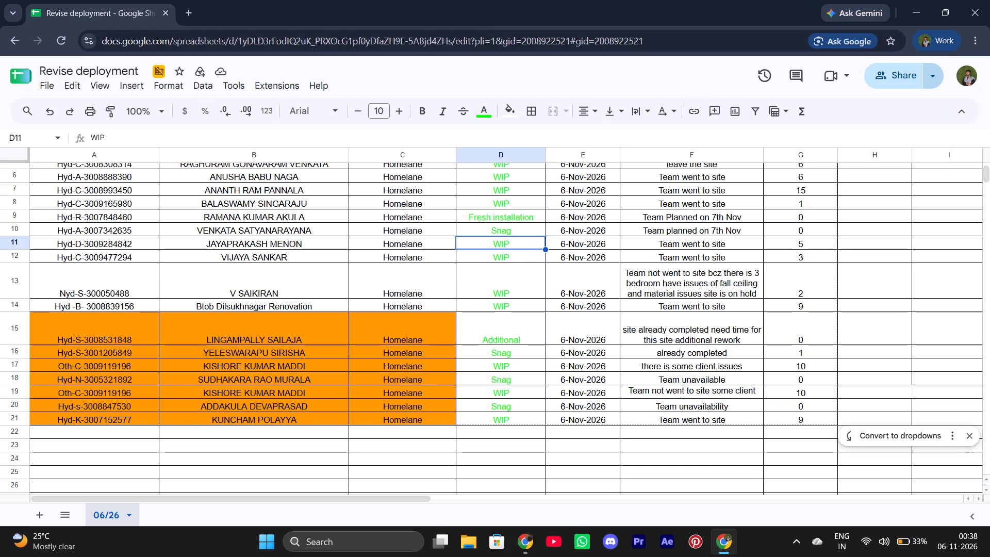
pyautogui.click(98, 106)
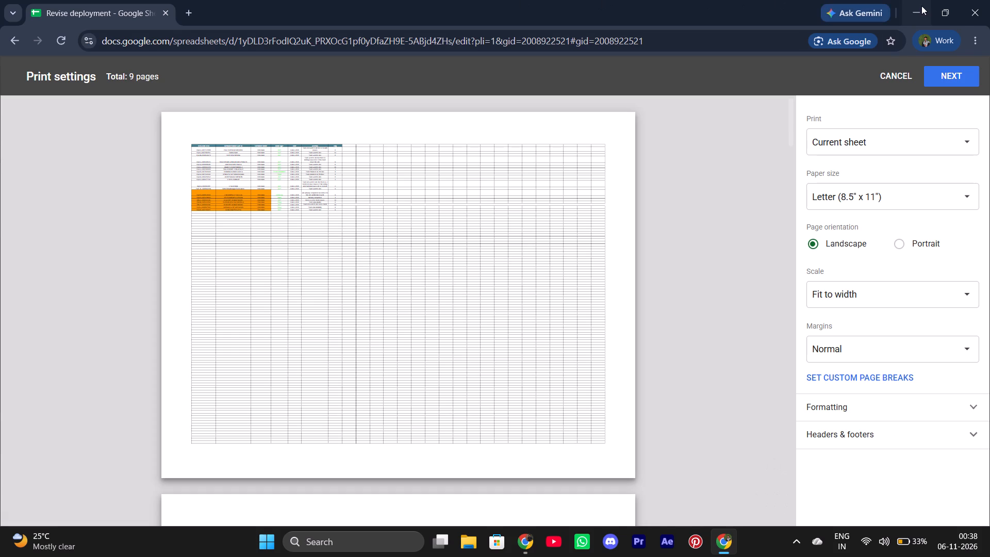
# Close the Revise deployment spreadsheet window and the remaining New Tab and Download history browser windows.
pyautogui.click(967, 7)
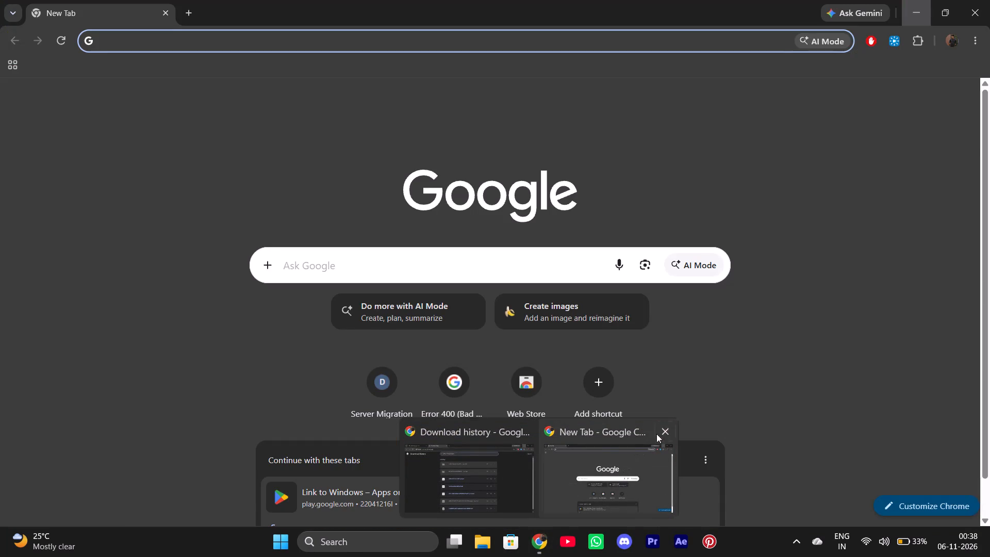
pyautogui.click(663, 432)
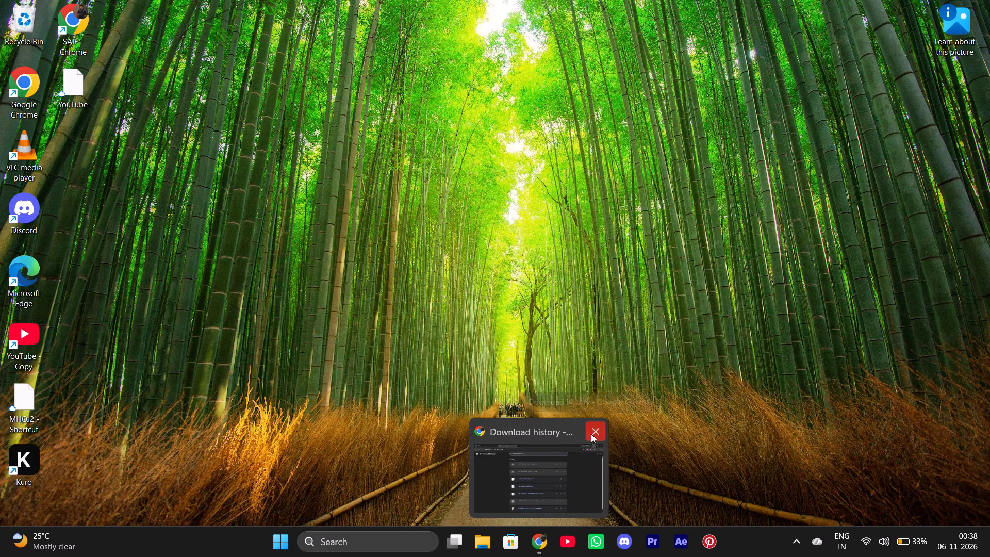
pyautogui.click(591, 434)
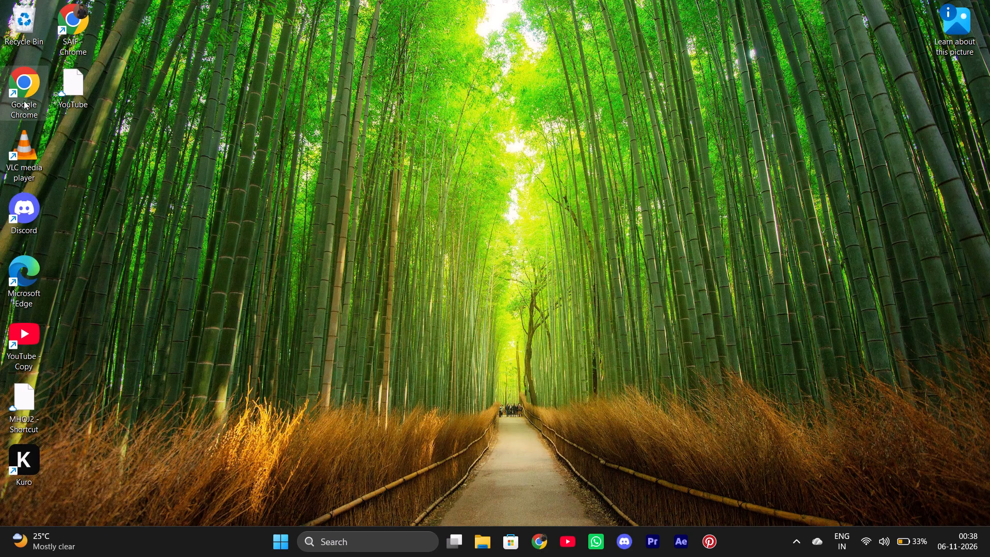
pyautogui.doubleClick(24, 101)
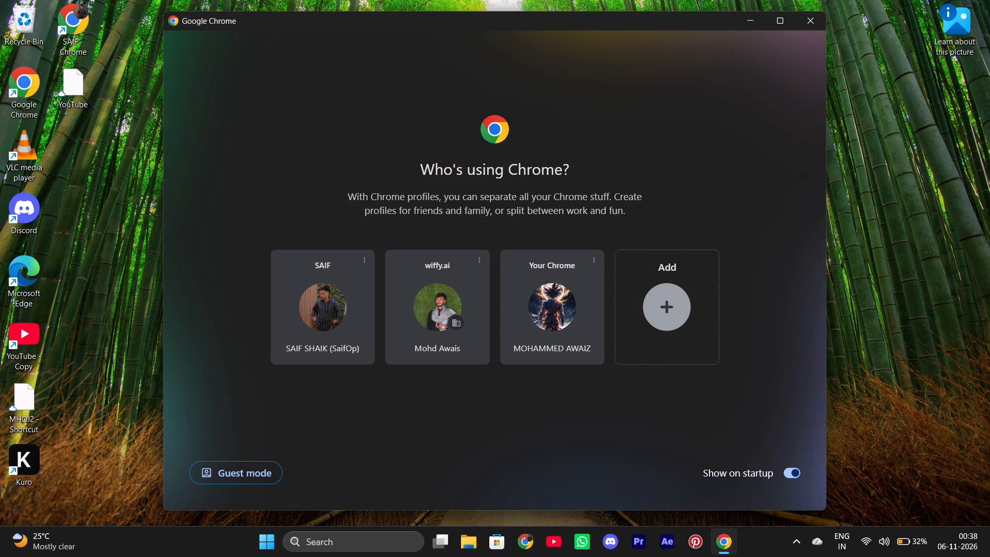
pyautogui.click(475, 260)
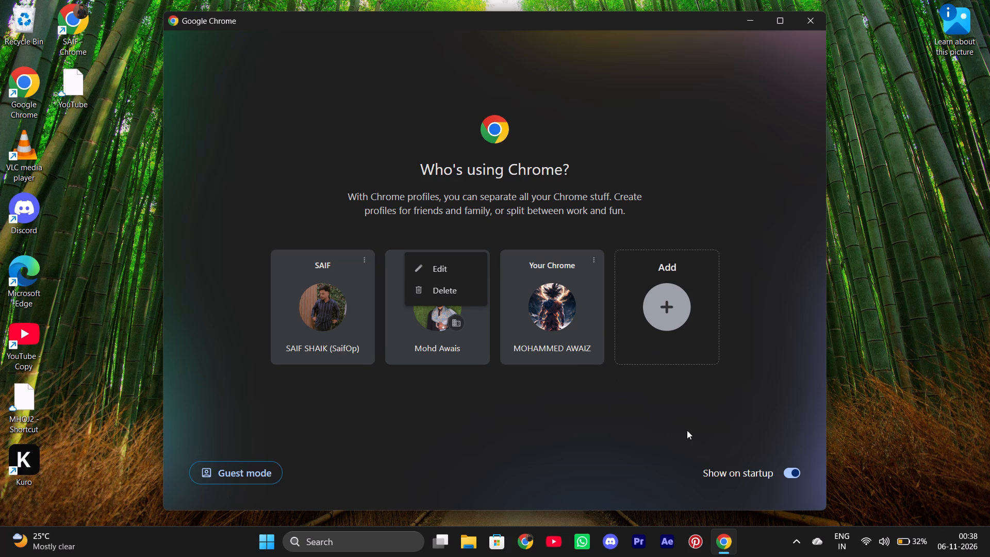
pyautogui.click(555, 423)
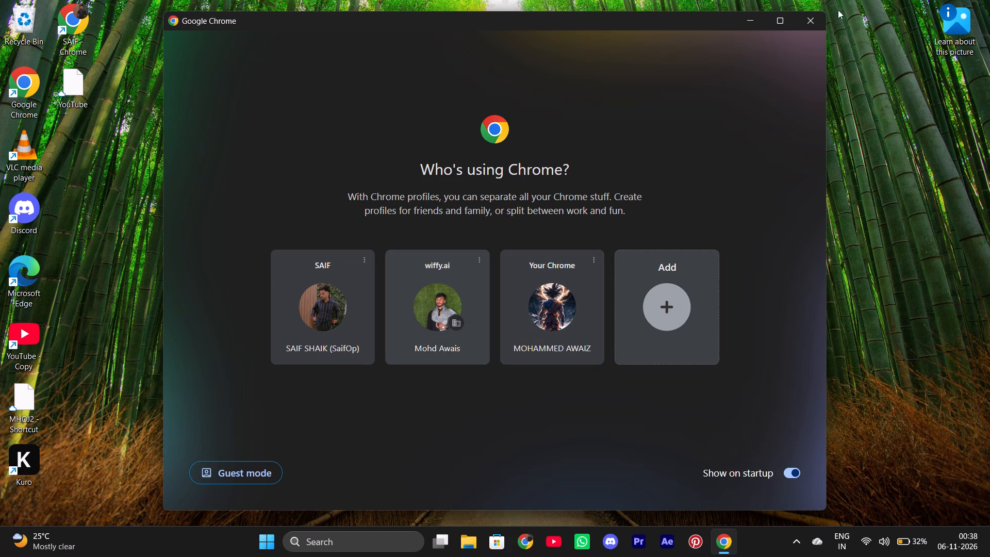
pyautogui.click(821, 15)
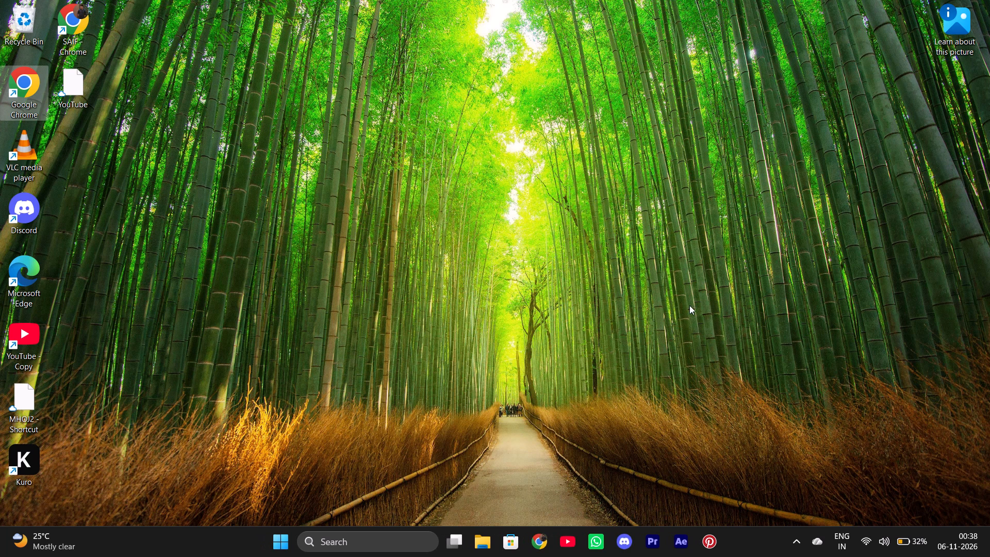